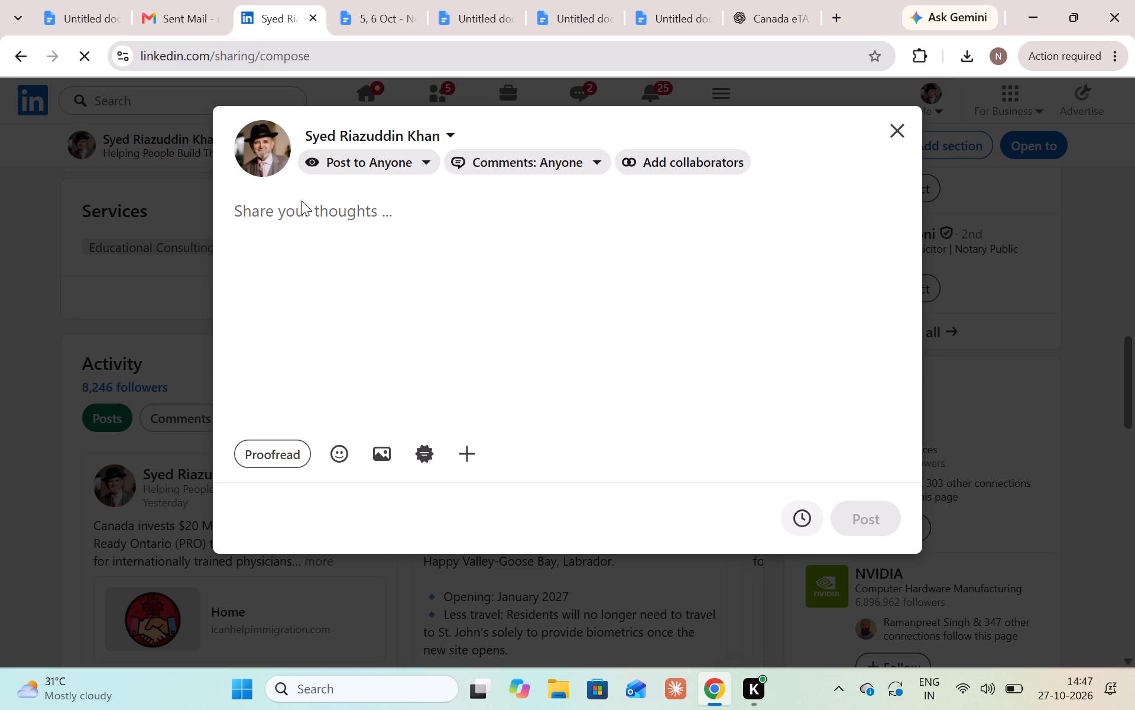
Paste the copied New Brunswick invitations article as plain text into the empty LinkedIn post draft.
right_click(312, 218)
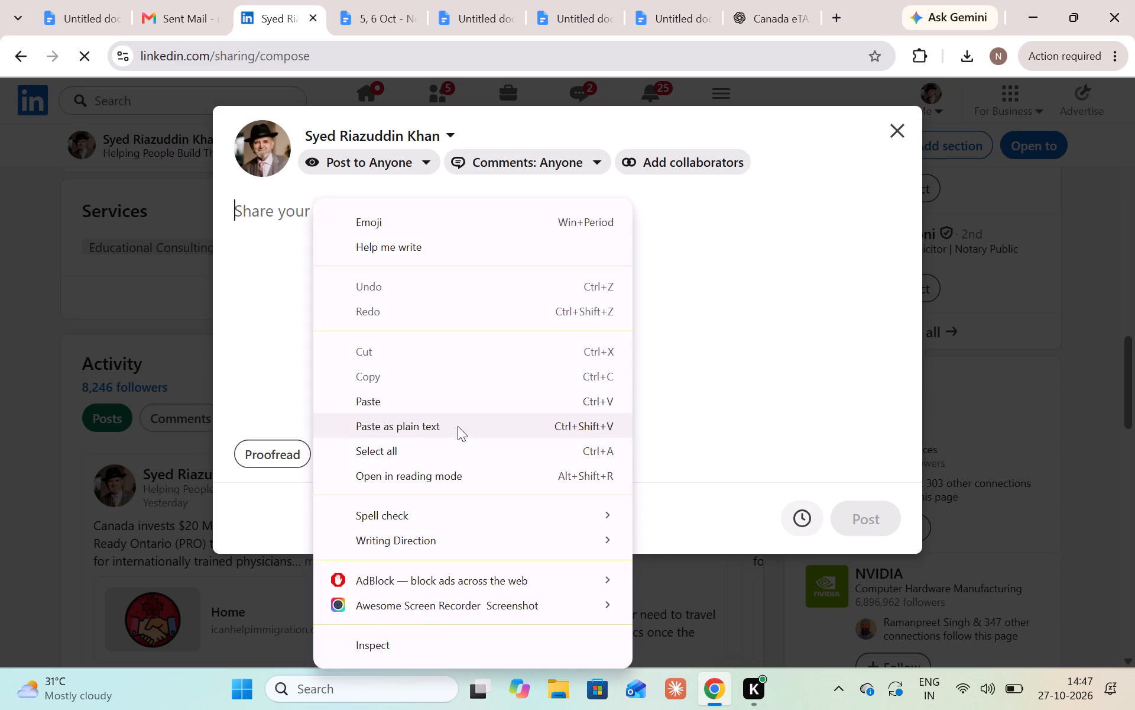
left_click(458, 426)
Change the capitalised word "Issues" in the post's headline to lowercase "issues".
scroll(461, 402, "up", 20)
scroll(461, 402, "up", 1)
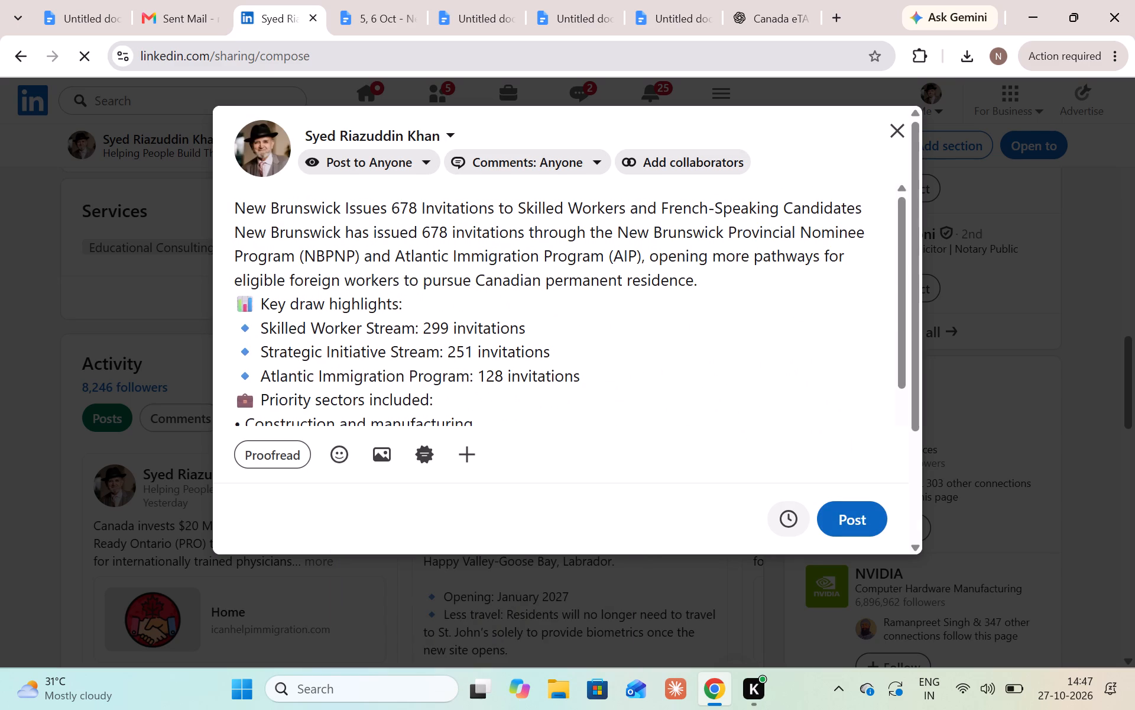
left_click(351, 218)
key("BackSpace")
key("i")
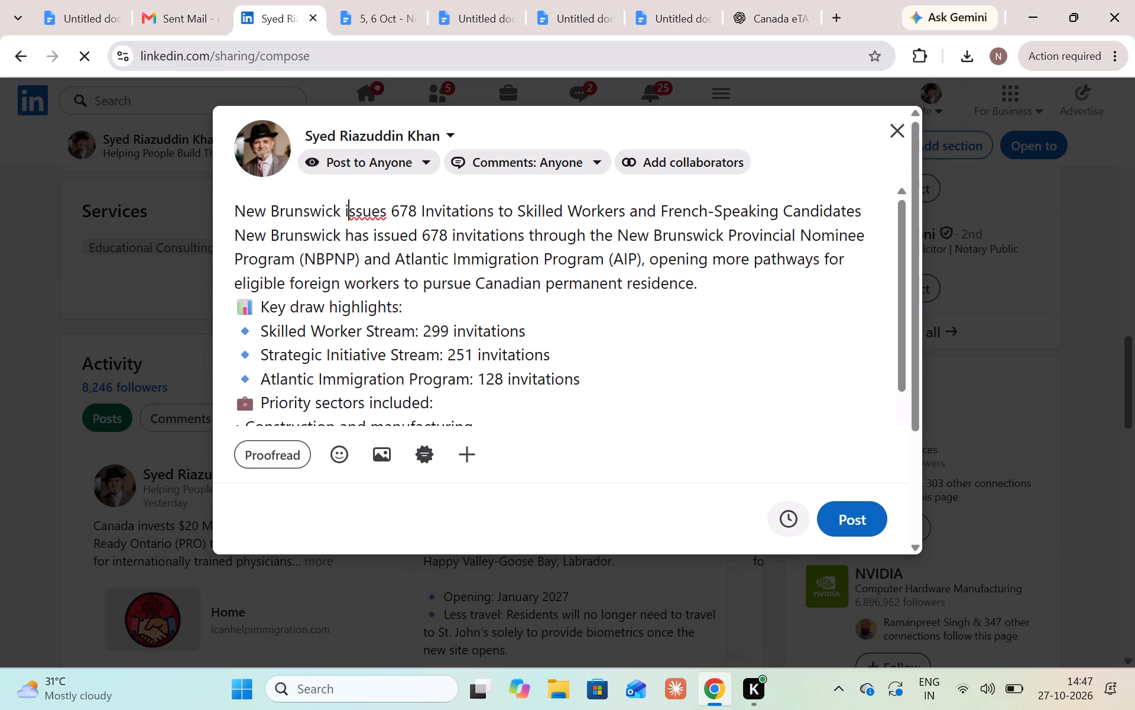
Replace "Invitations" with "invites" in the post's opening headline about New Brunswick.
key("Right")
key("Right")
key("Right")
key("Right")
key("Right")
key("Right")
key("Right")
key("Right")
key("Right")
key("Right")
key("Right")
key("BackSpace")
key("i")
key("Right")
key("Right")
key("Right")
key("Right")
type("es")
key("Delete")
key("Delete")
key("Delete")
key("Delete")
key("Delete")
key("Delete")
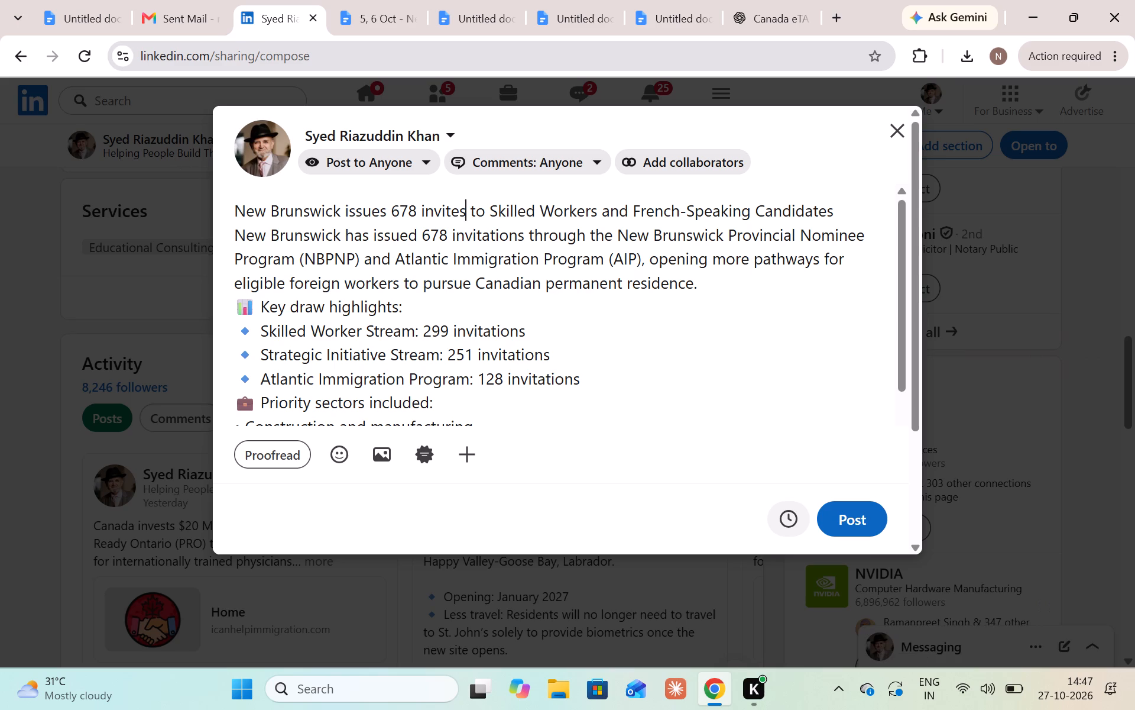
Change "Candidates" at the end of the headline to lowercase "candidates".
left_click(762, 218)
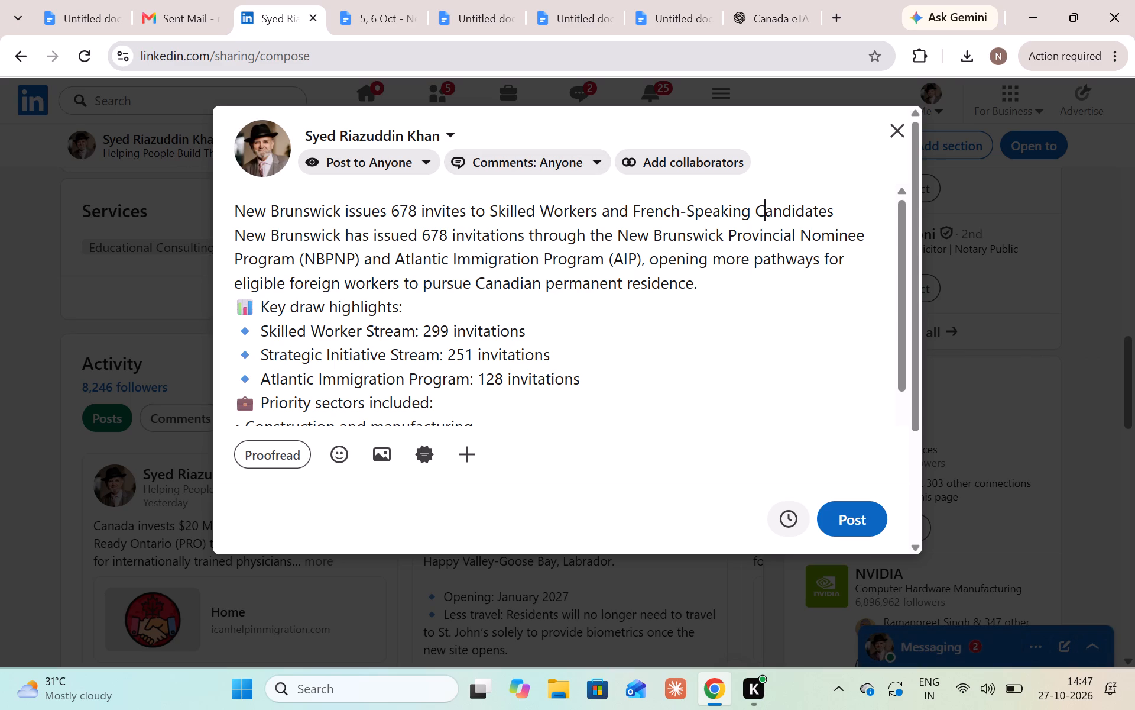
key("BackSpace")
key("c")
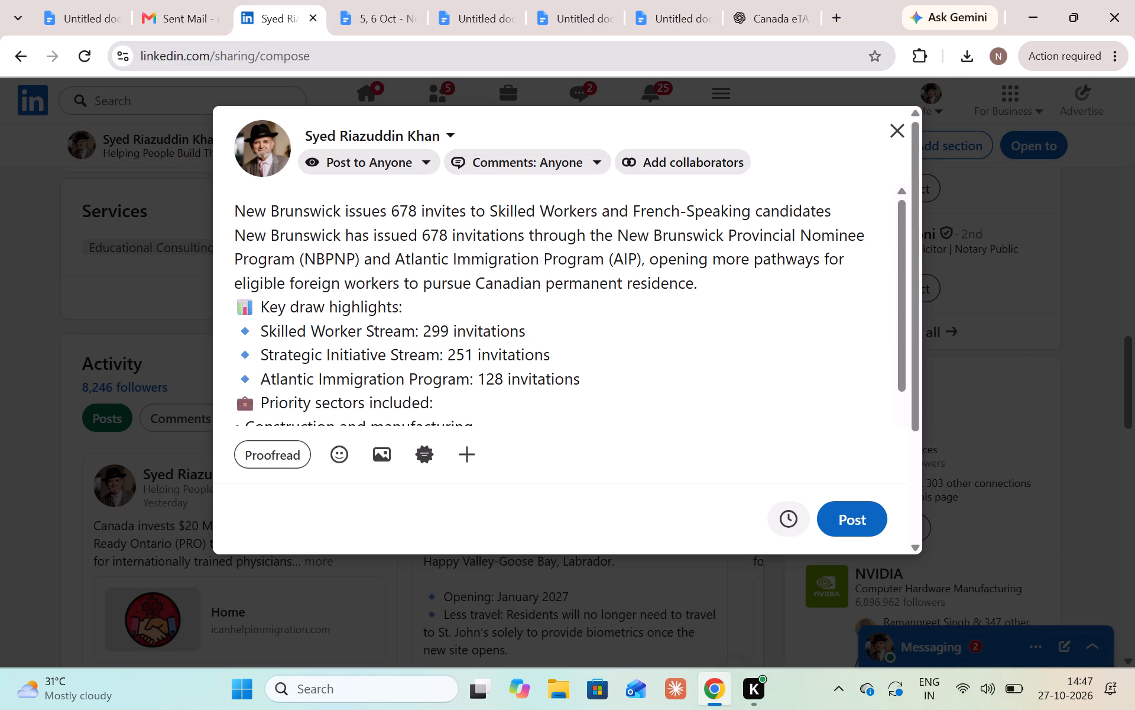
Remove "New Brunswick has issued 678 invitations" and join the headline to the text starting "through the New Brunswick Provincial Nominee Program".
left_click_drag(726, 284, 482, 266)
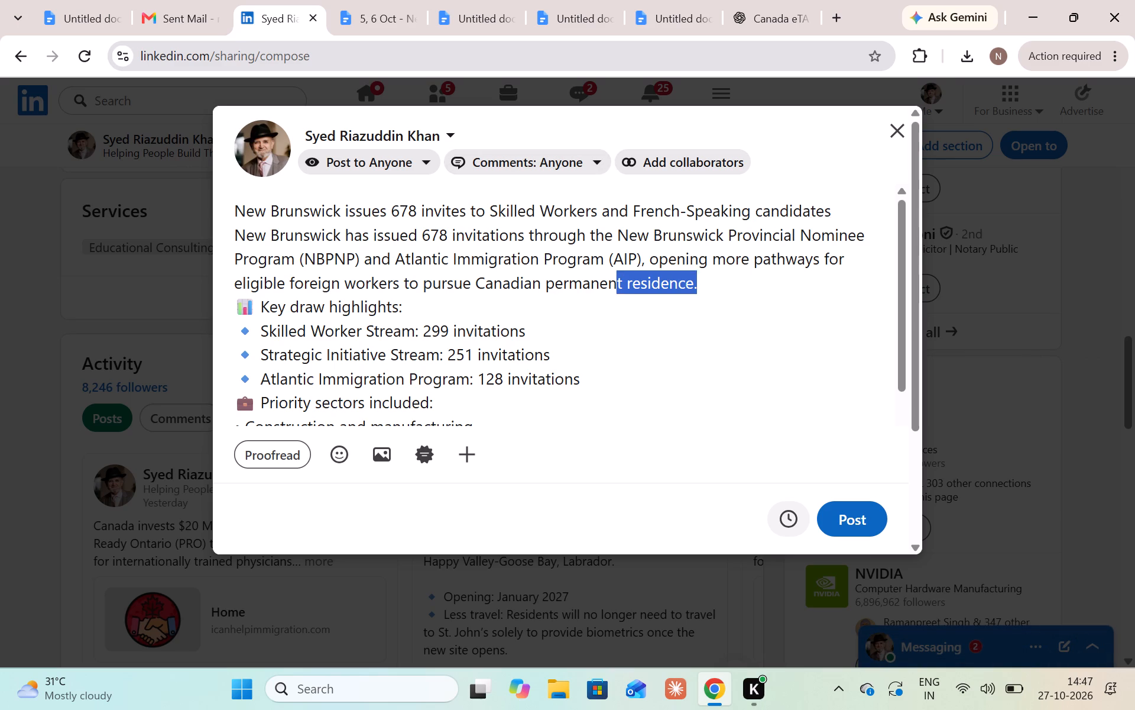
left_click_drag(482, 266, 104, 244)
left_click(680, 251)
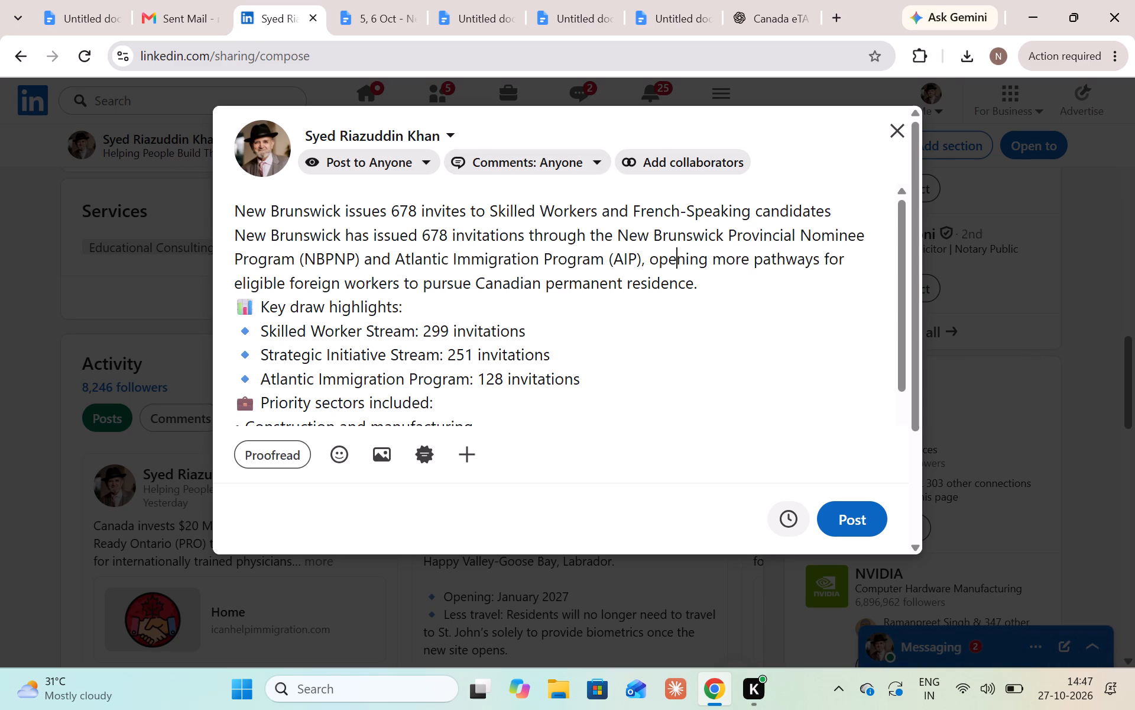
left_click_drag(530, 232, 86, 224)
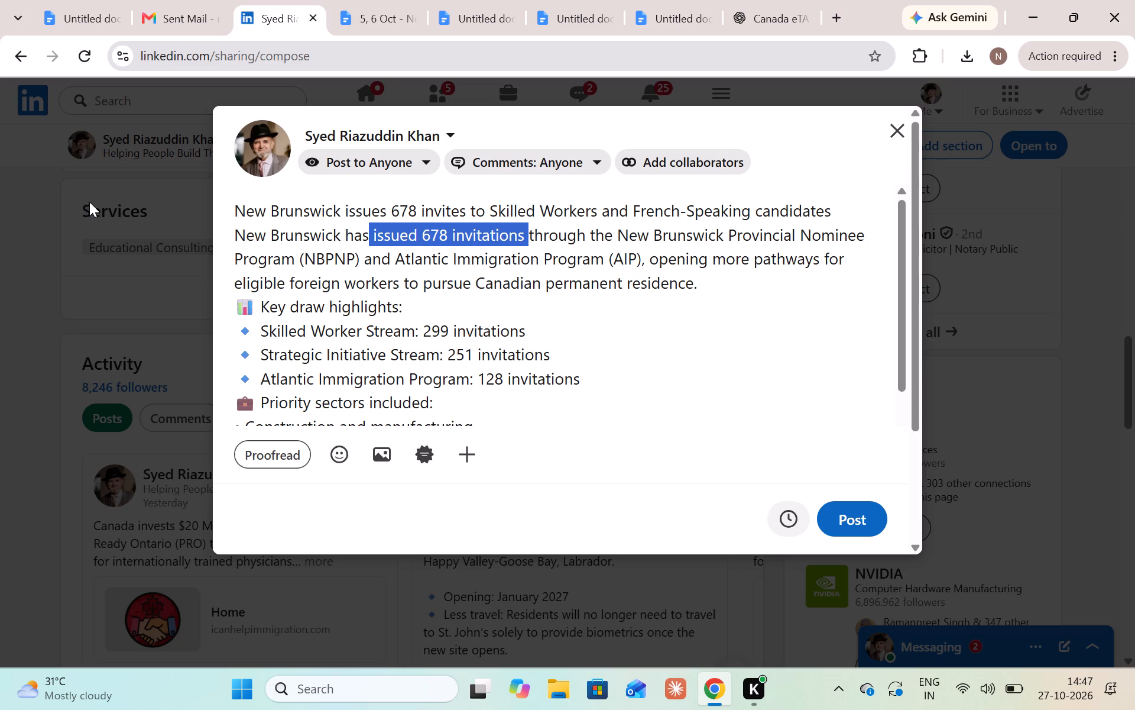
key("BackSpace")
key("BackSpace")
key("space")
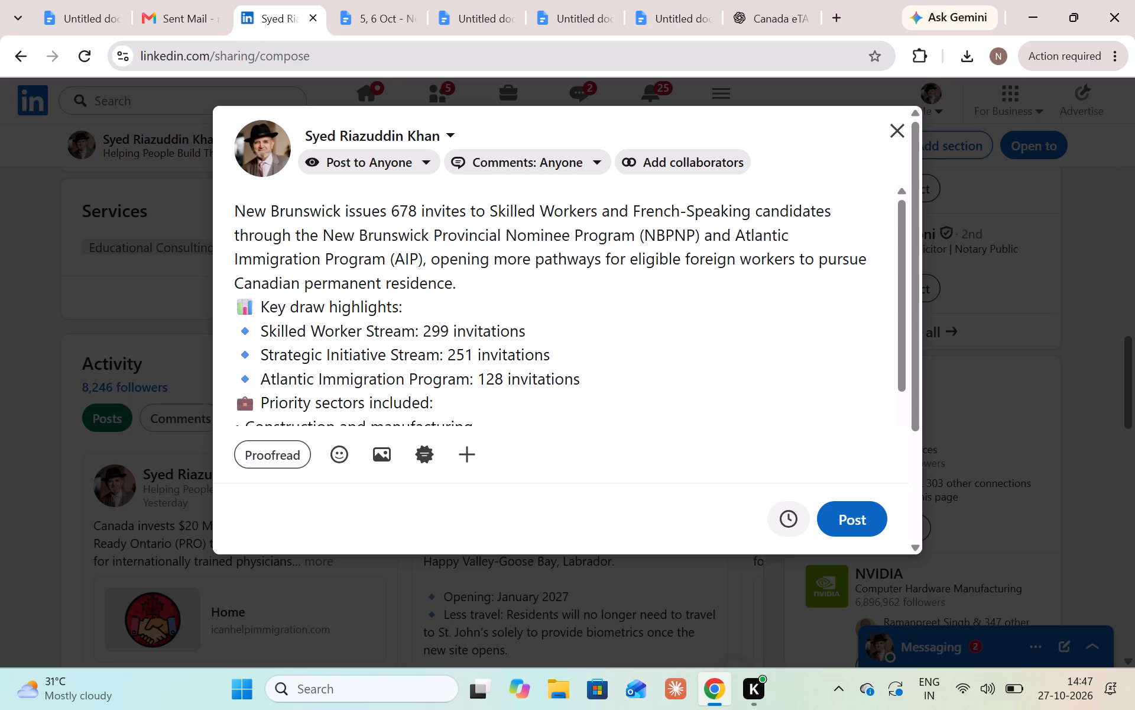
Delete the bracketed abbreviations "(NBPNP)" and "(AIP)" from the opening sentence.
left_click_drag(700, 240, 633, 236)
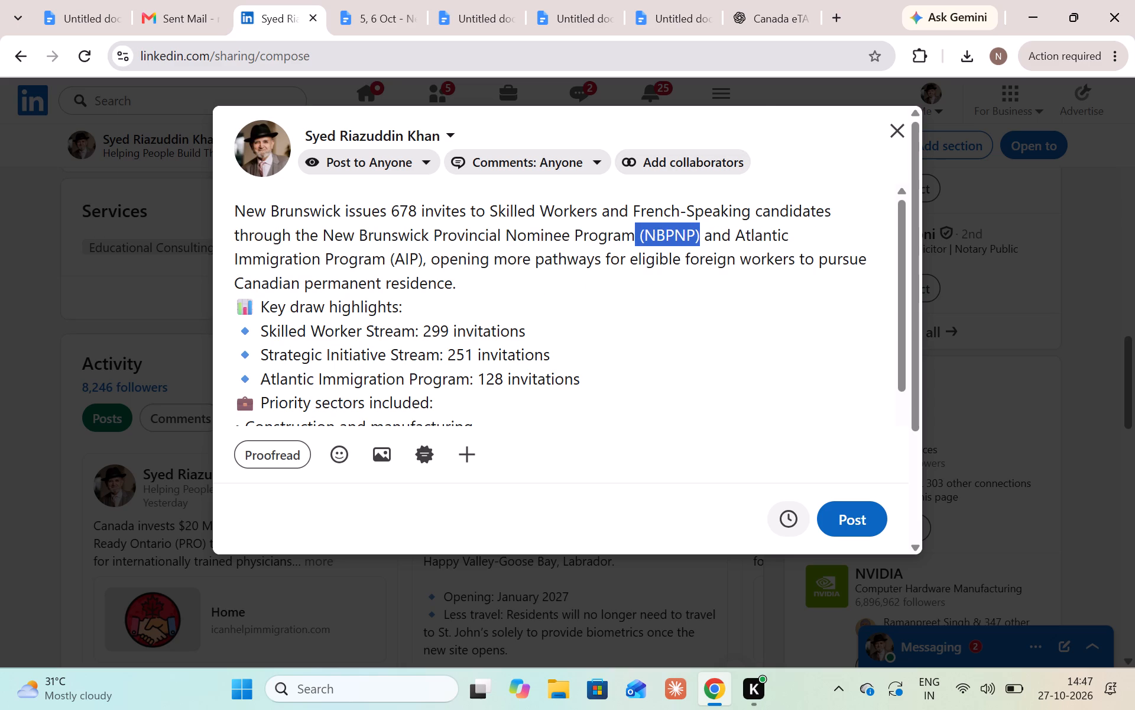
left_click_drag(633, 236, 633, 235)
key("BackSpace")
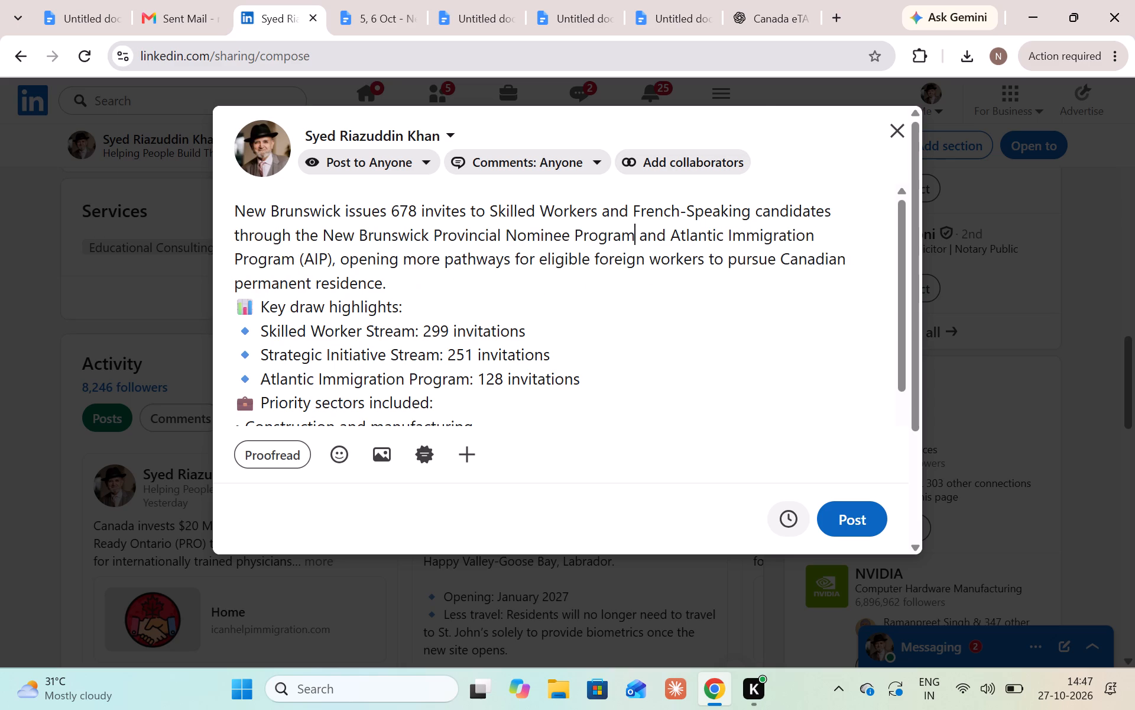
left_click(332, 255)
key("BackSpace")
key("BackSpace")
key("BackSpace")
key("BackSpace")
key("BackSpace")
key("BackSpace")
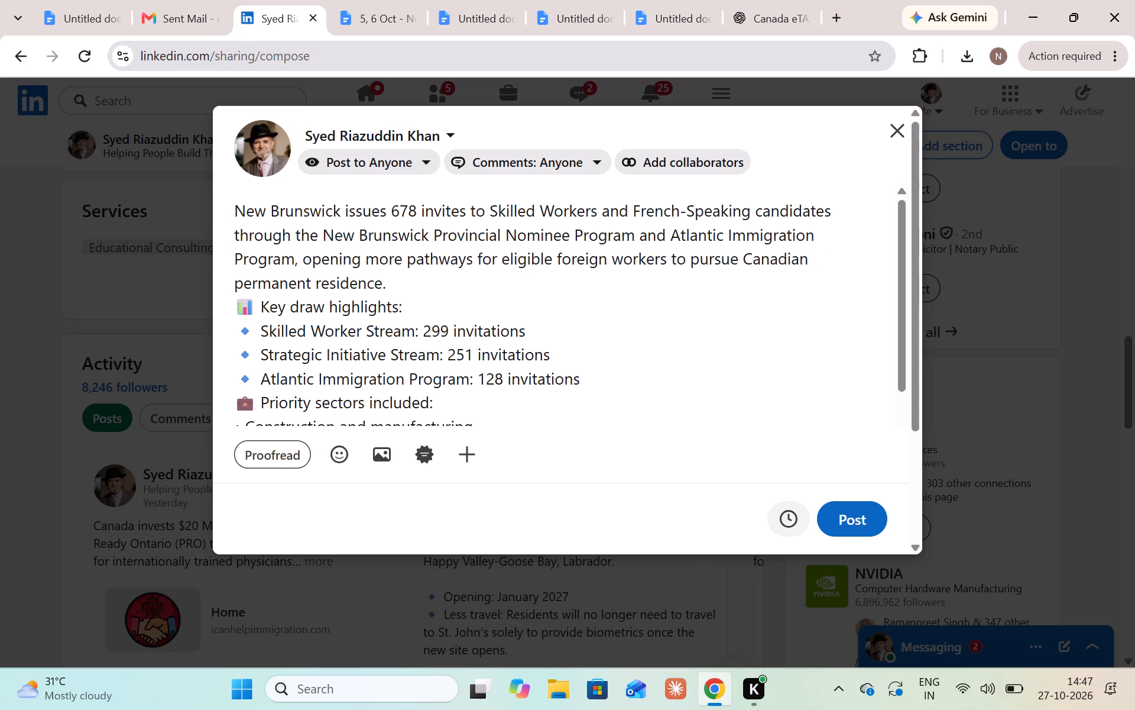
Cut the clause about opening more pathways, end the sentence with a period after "Program", and add a blank line below.
left_click_drag(397, 288, 277, 260)
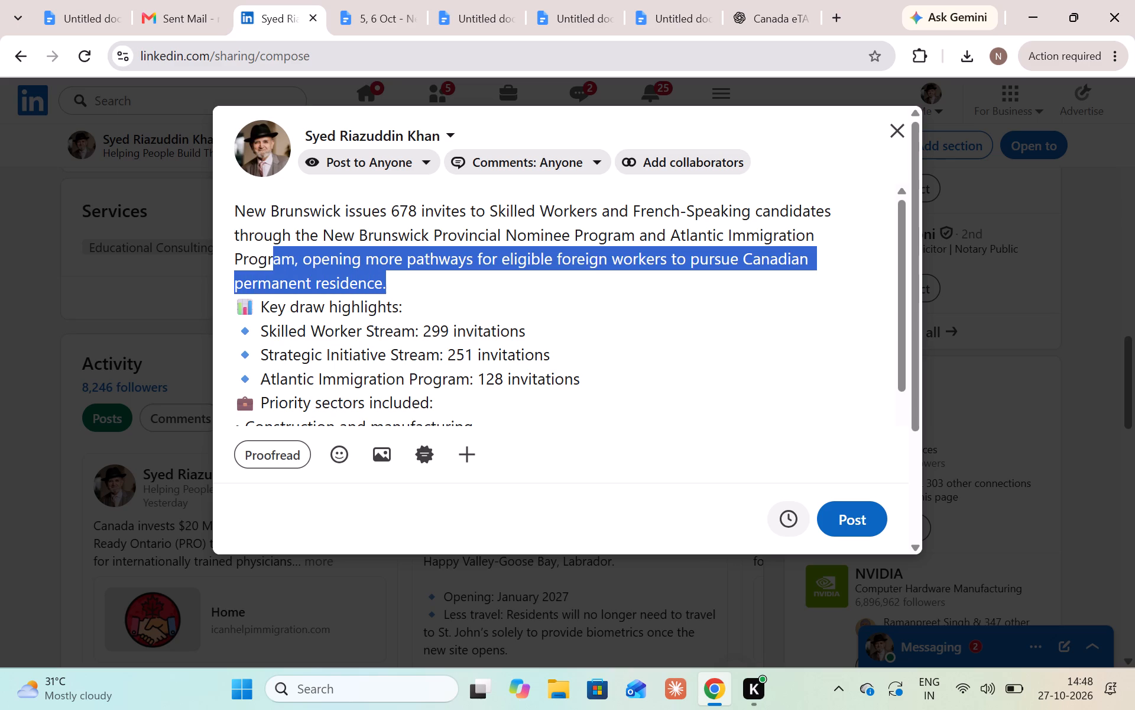
left_click_drag(277, 260, 297, 262)
key("BackSpace")
key("period")
key("BackSpace")
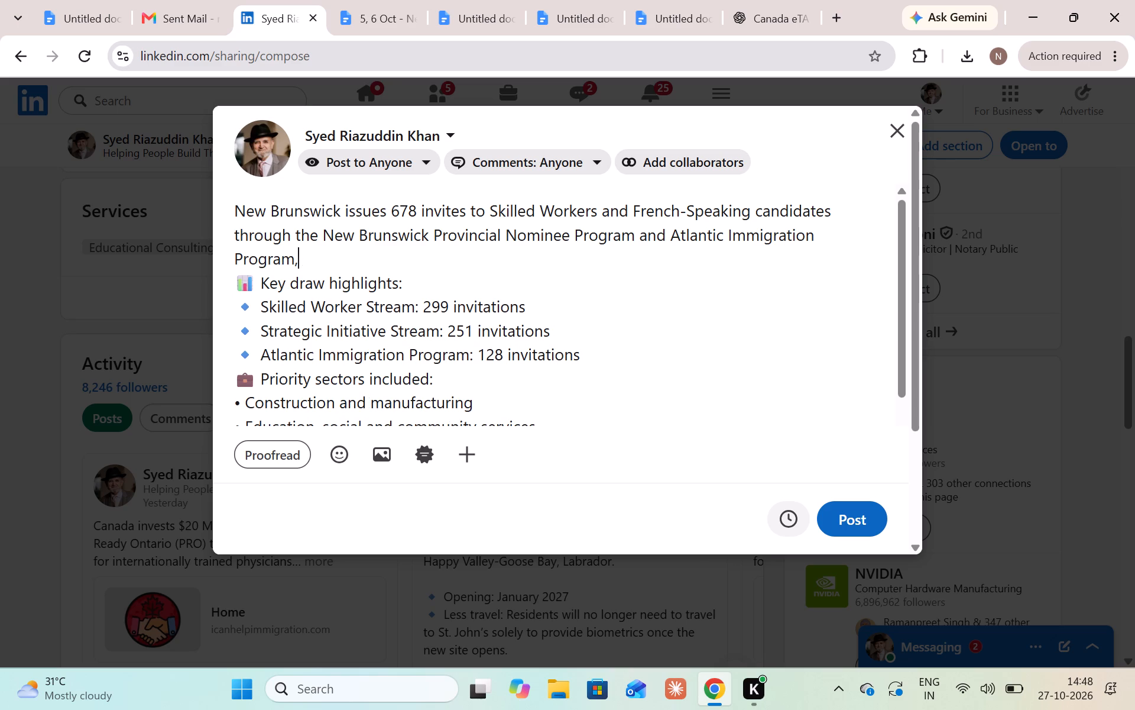
key("BackSpace")
key("period")
key("Return")
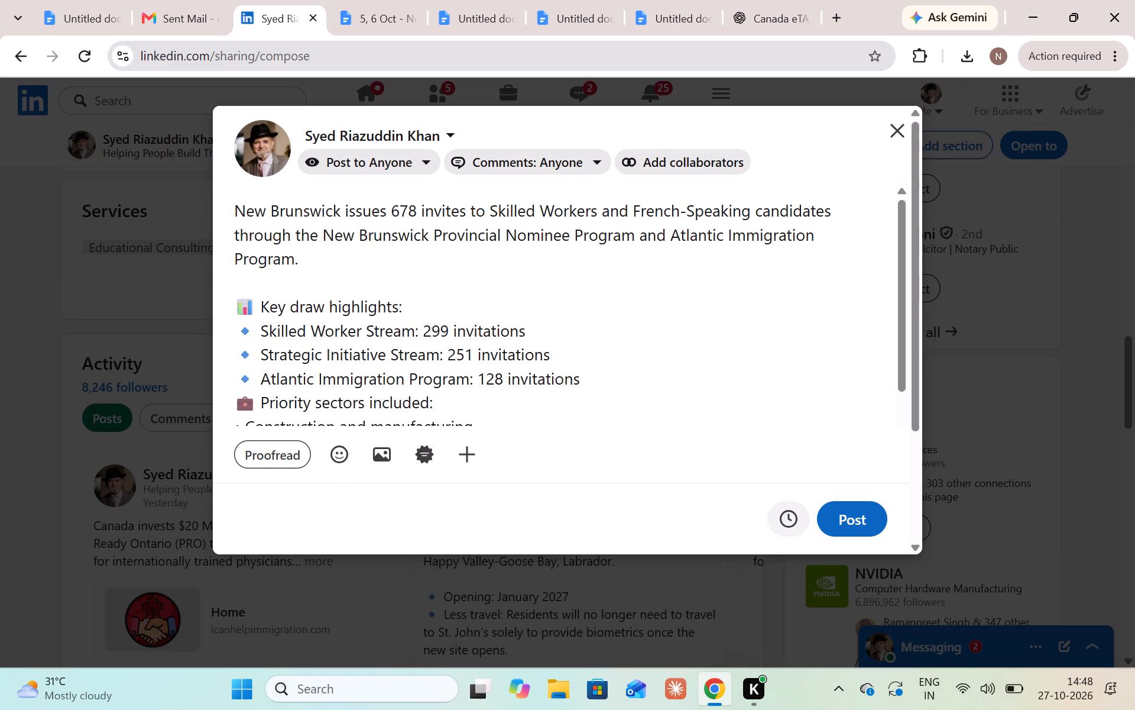
Delete the "Key draw highlights:" heading line with its chart emoji, keeping one blank line above the stream list.
scroll(549, 325, "down", 1)
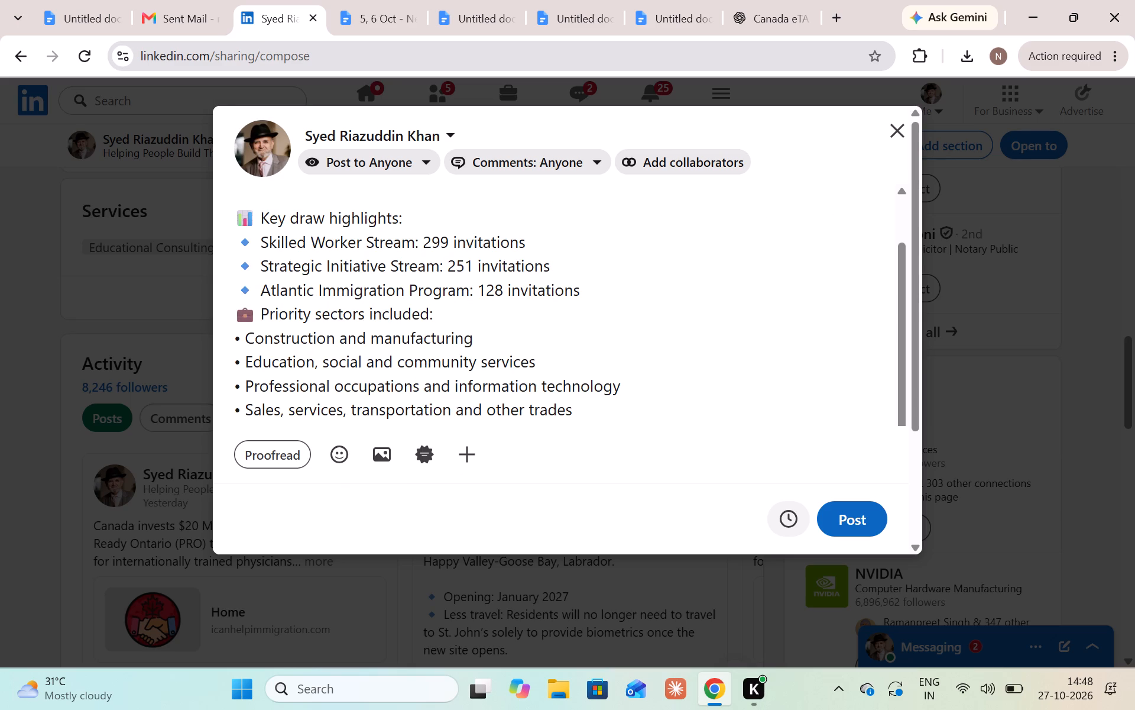
left_click_drag(416, 216, 273, 227)
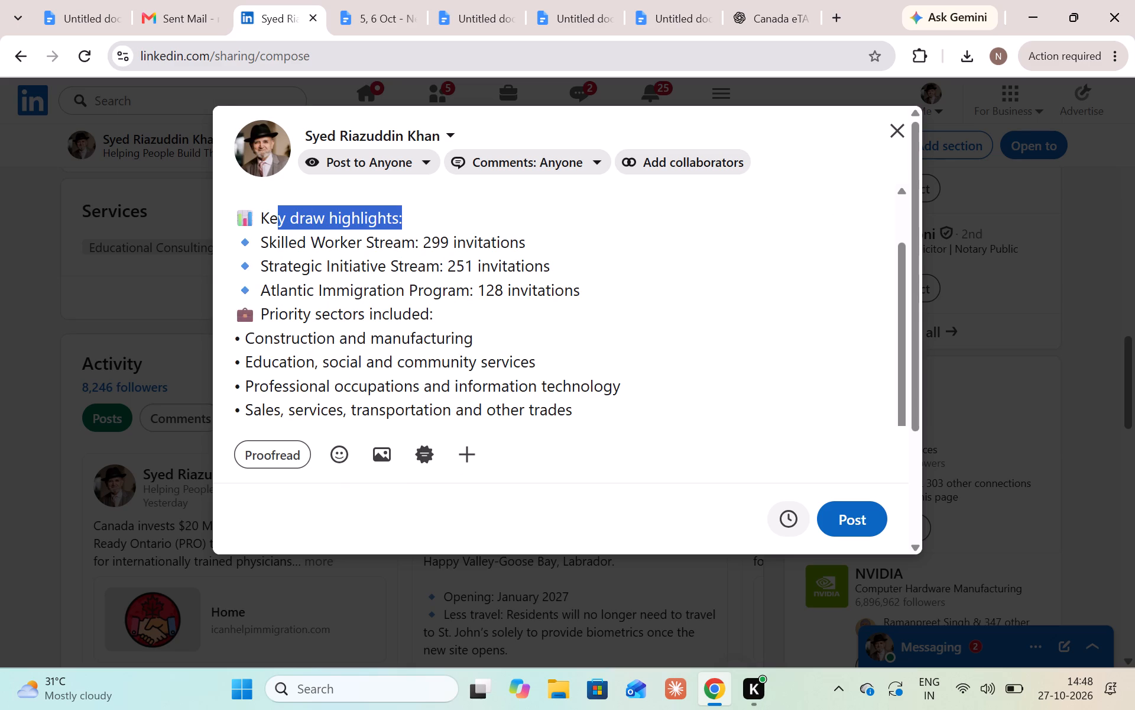
left_click_drag(273, 227, 240, 227)
scroll(346, 287, "up", 2)
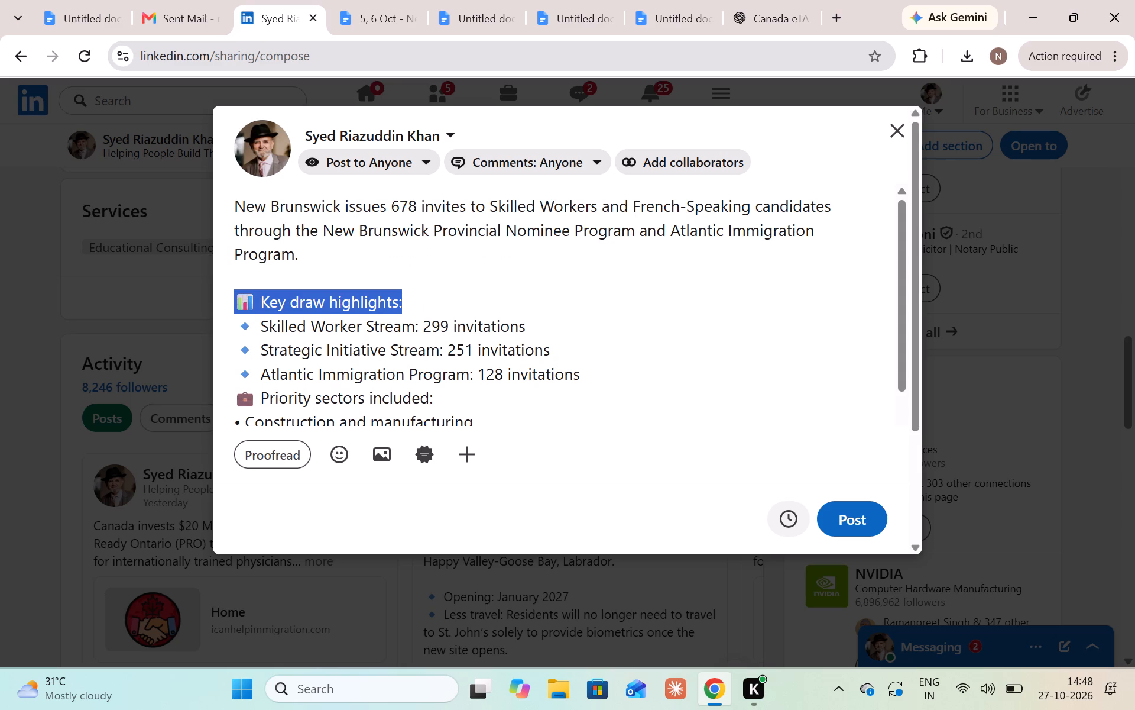
key("BackSpace")
key("BackSpace")
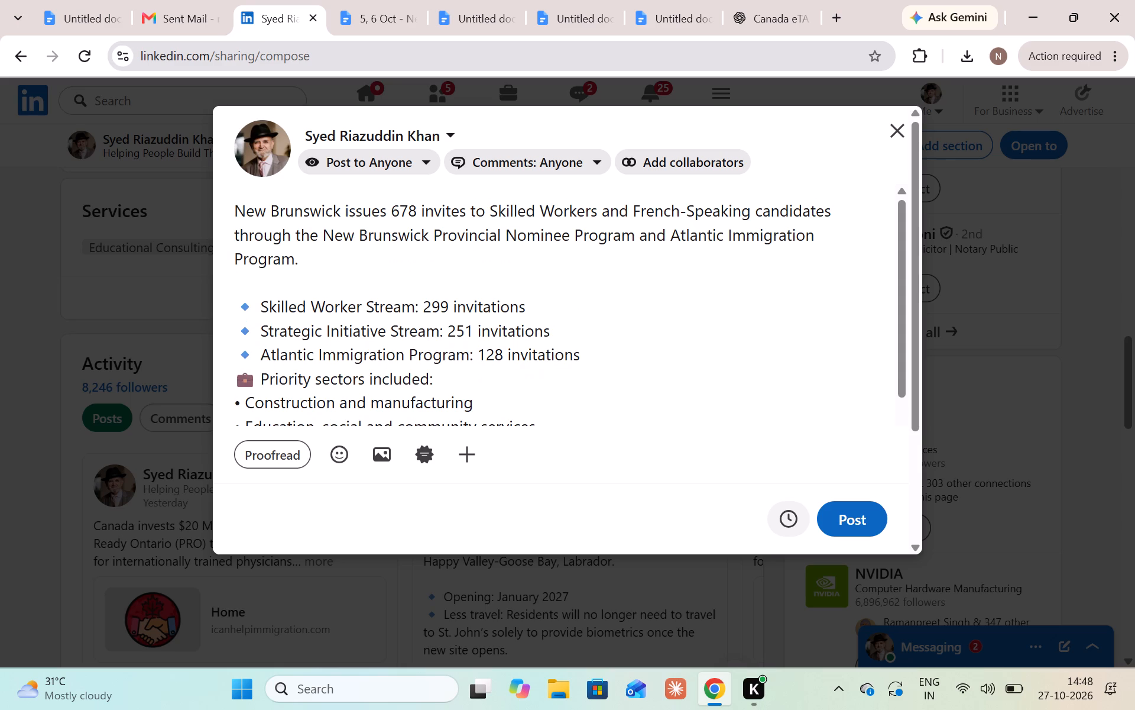
Insert a blank line above the "Priority sectors included:" heading.
scroll(459, 353, "down", 1)
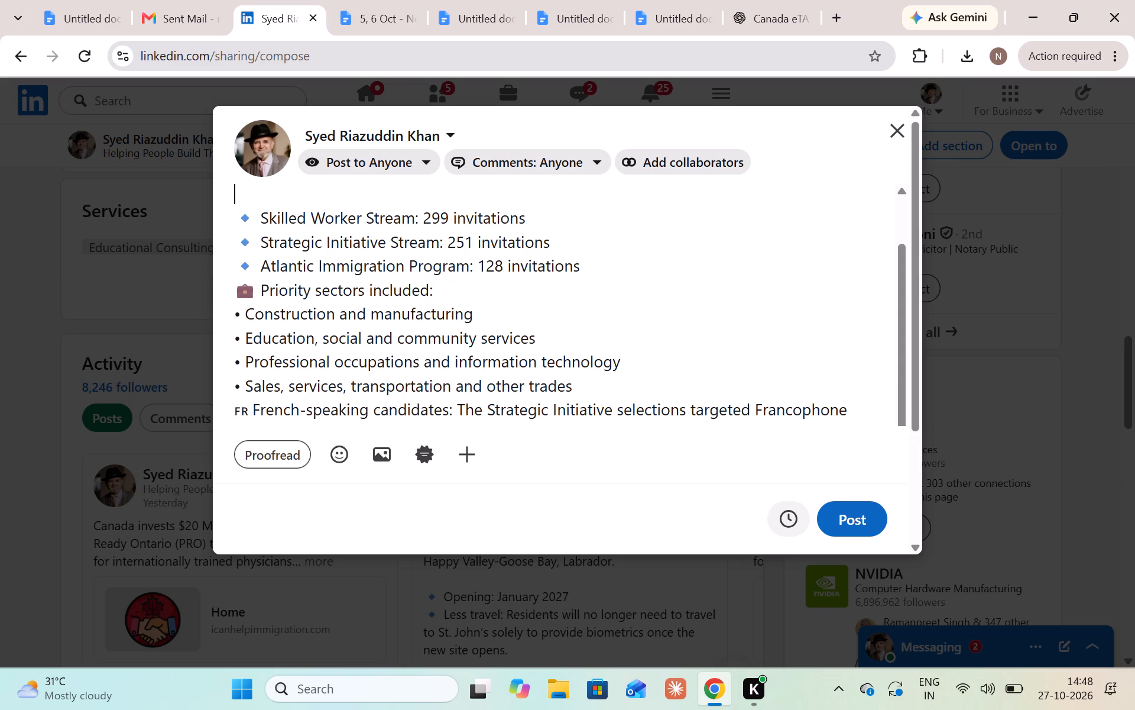
left_click(234, 295)
key("Return")
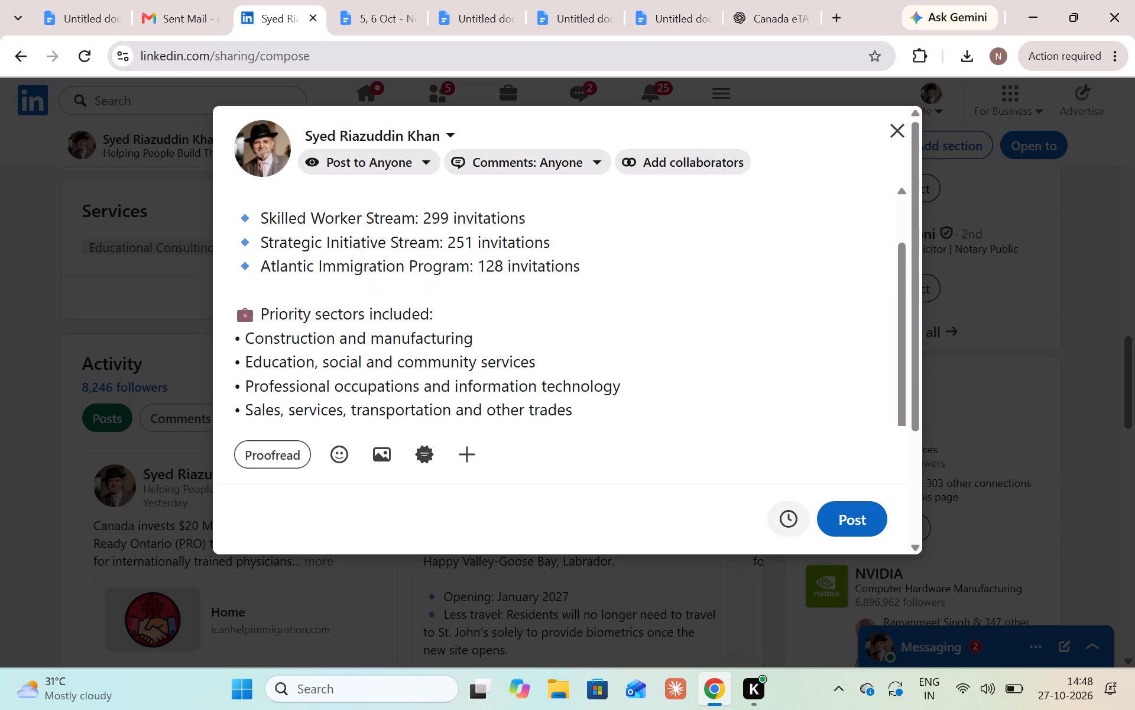
Delete the French-speaking candidates paragraph, leaving a blank line above "What happens next?".
scroll(271, 275, "down", 1)
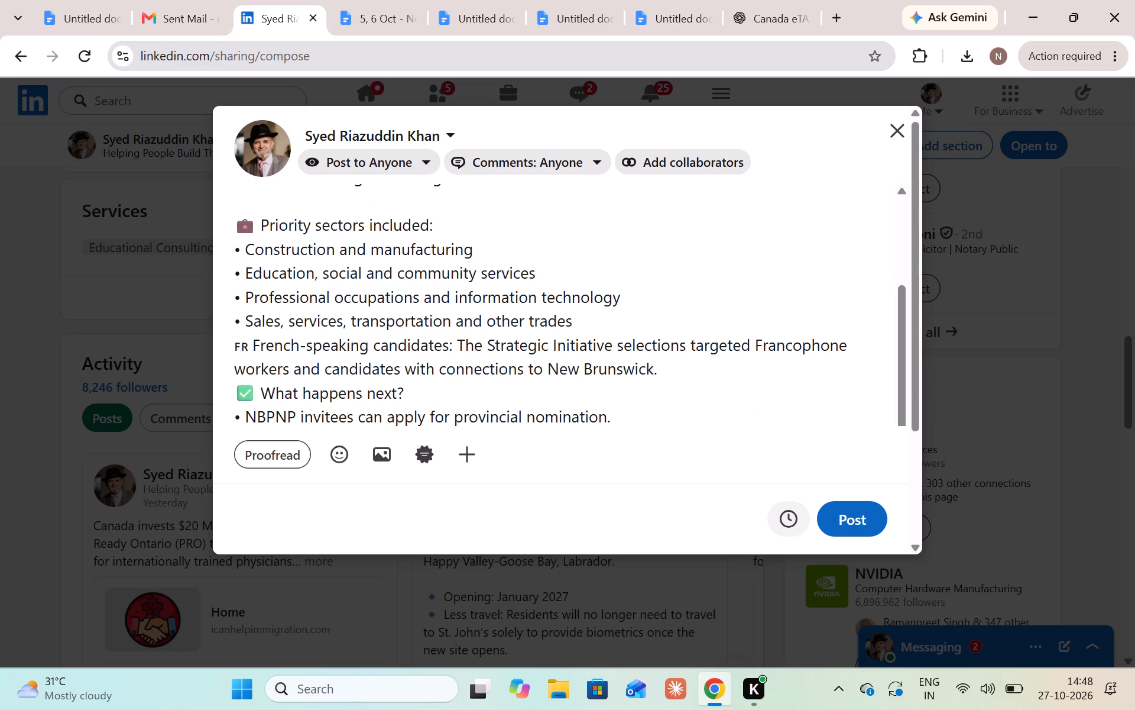
double_click(404, 227)
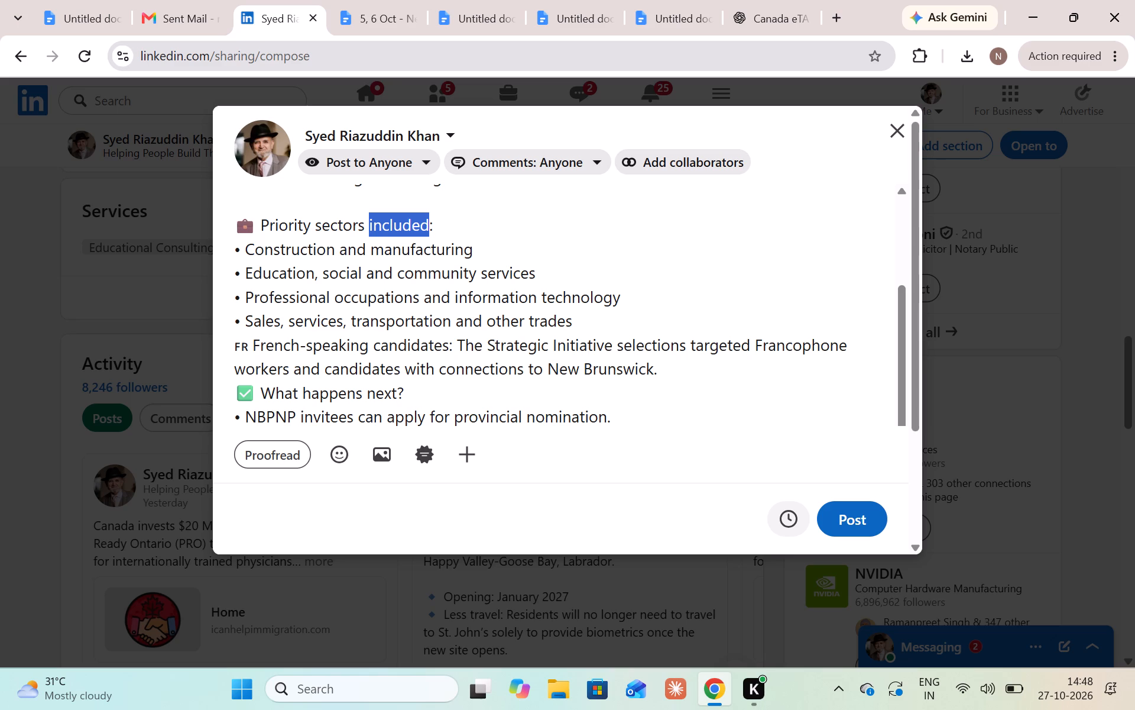
left_click_drag(698, 381, 180, 353)
left_click(452, 384)
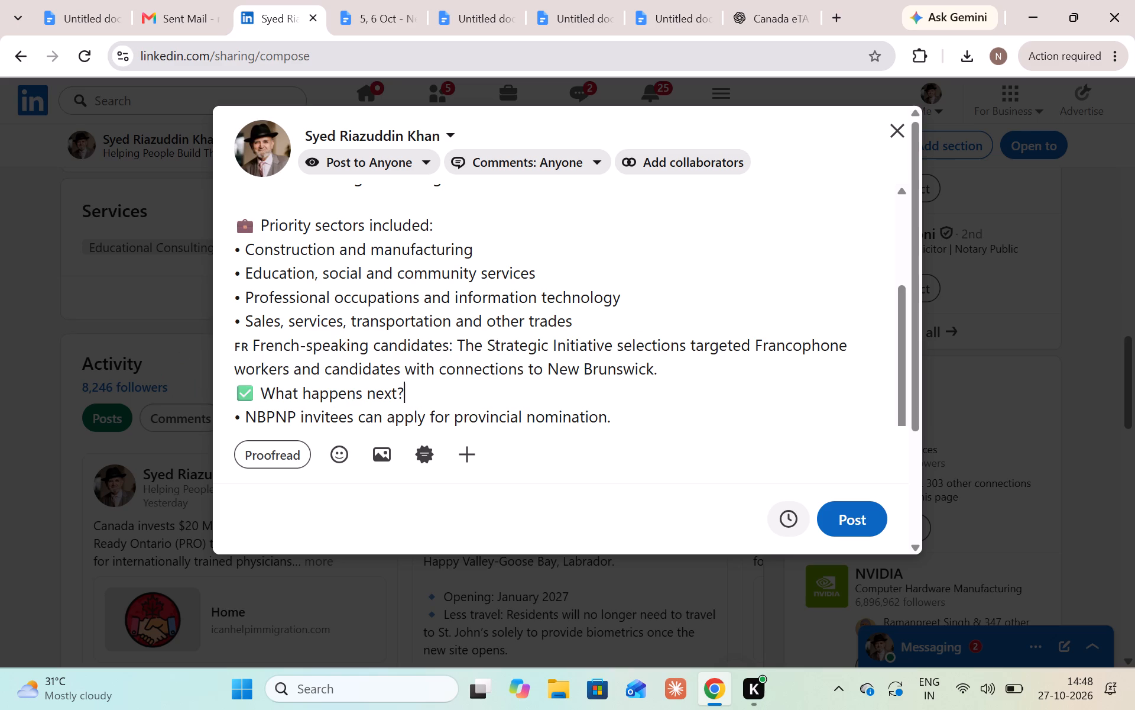
left_click_drag(696, 375, 196, 343)
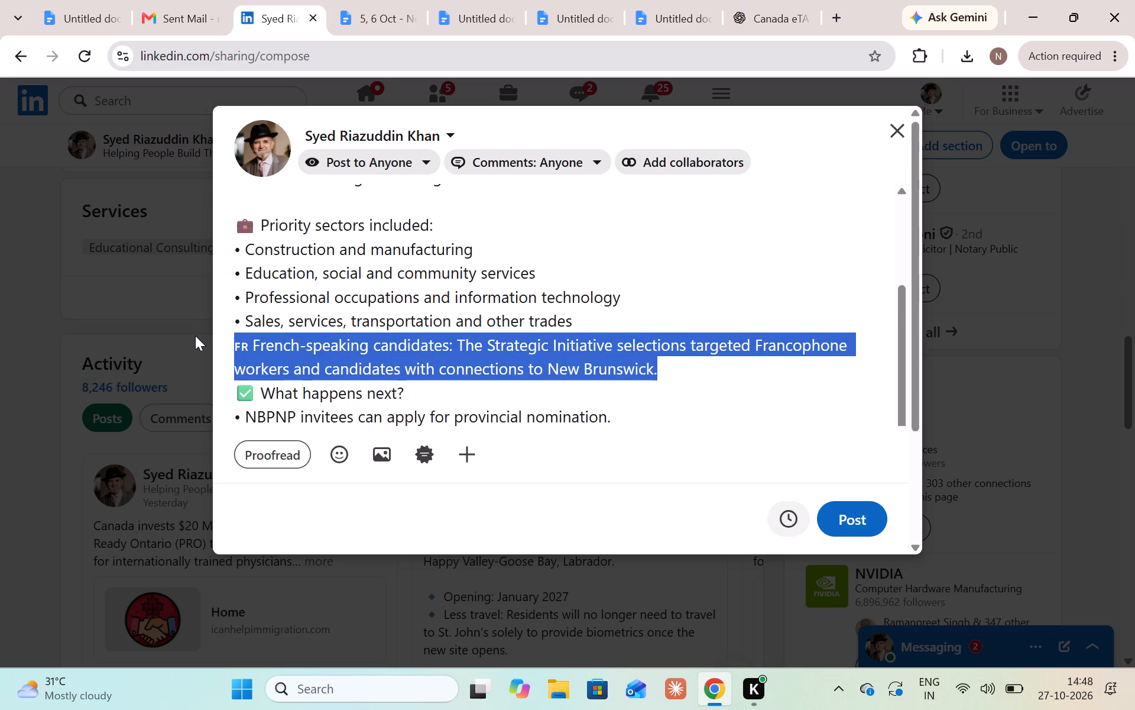
key("BackSpace")
Remove the "Important:" disclaimer text and the CA marker so the pushpin emoji directly precedes "Planning to study, work, visit or immigrate to Canada?".
scroll(744, 309, "down", 1)
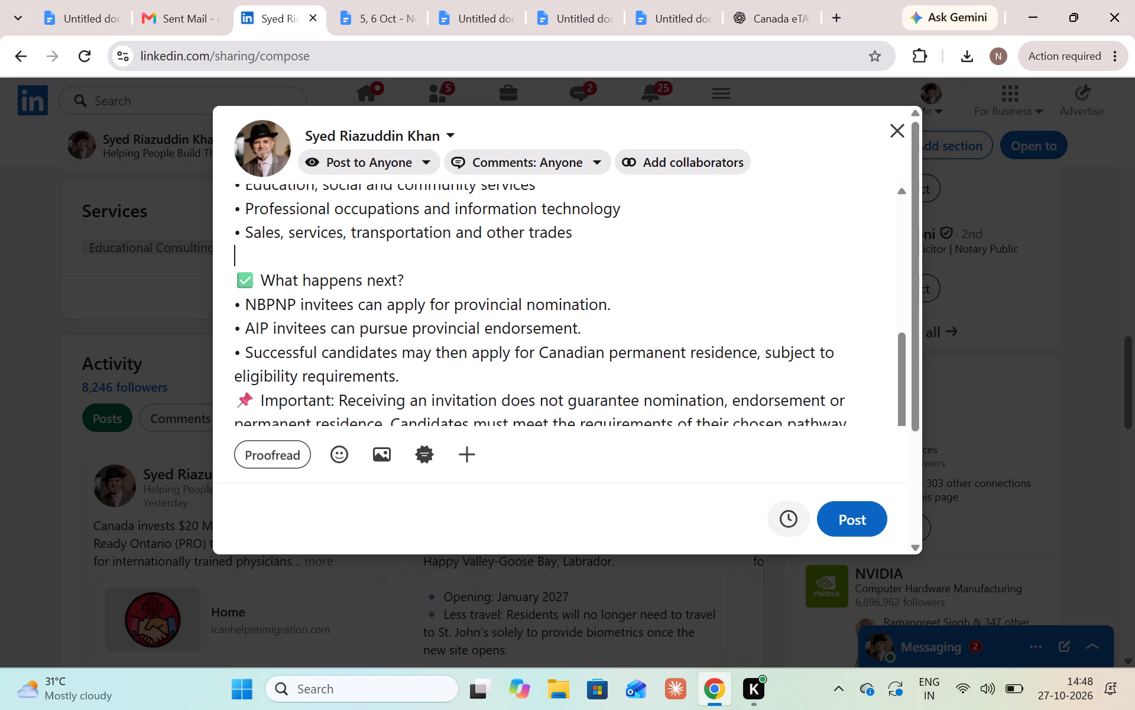
scroll(505, 363, "down", 1)
scroll(459, 340, "down", 1)
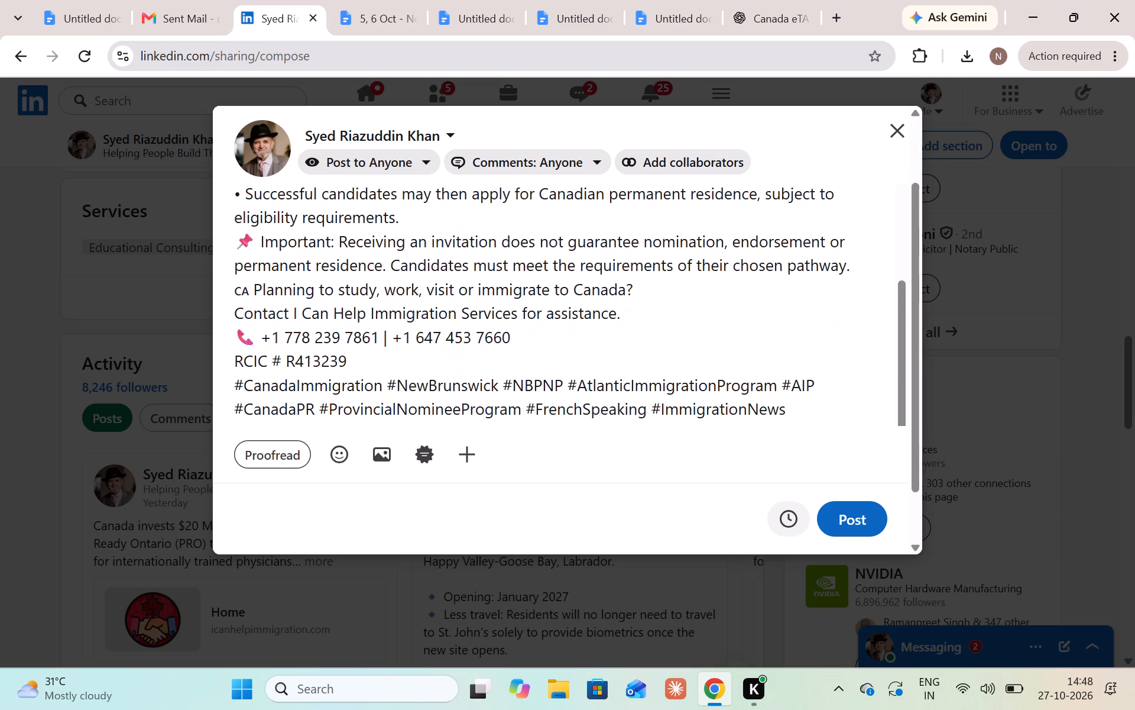
left_click(647, 292)
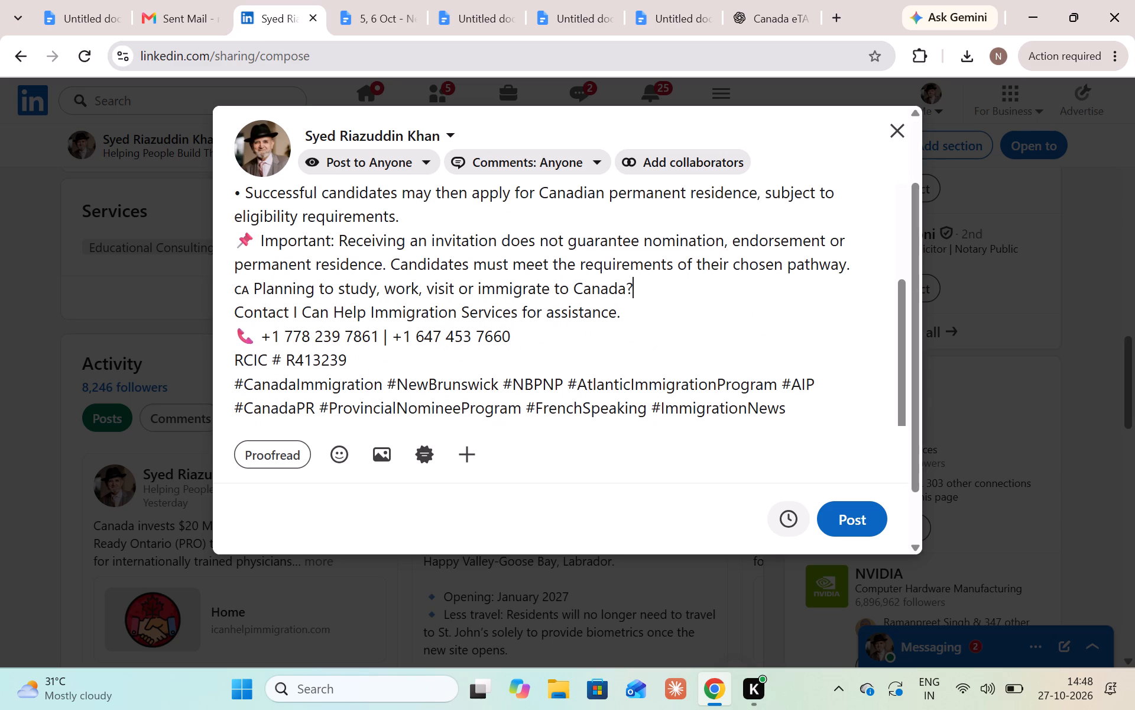
left_click_drag(837, 267, 258, 232)
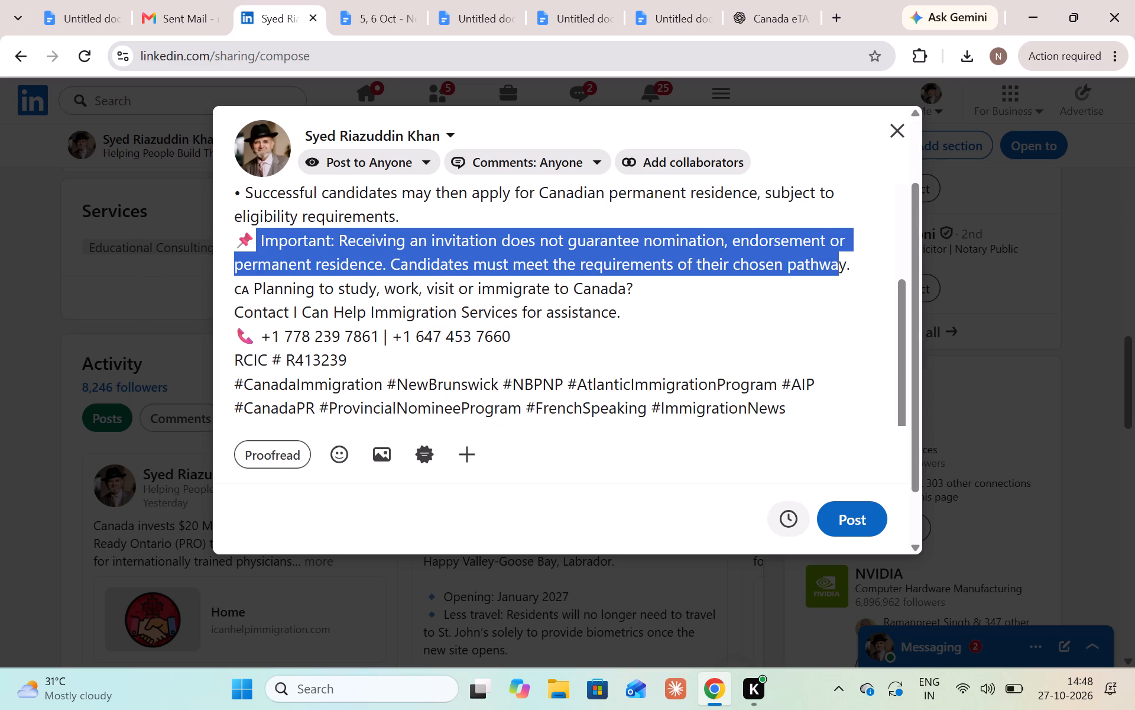
key("BackSpace")
key("Delete")
key("Delete")
key("Delete")
key("Delete")
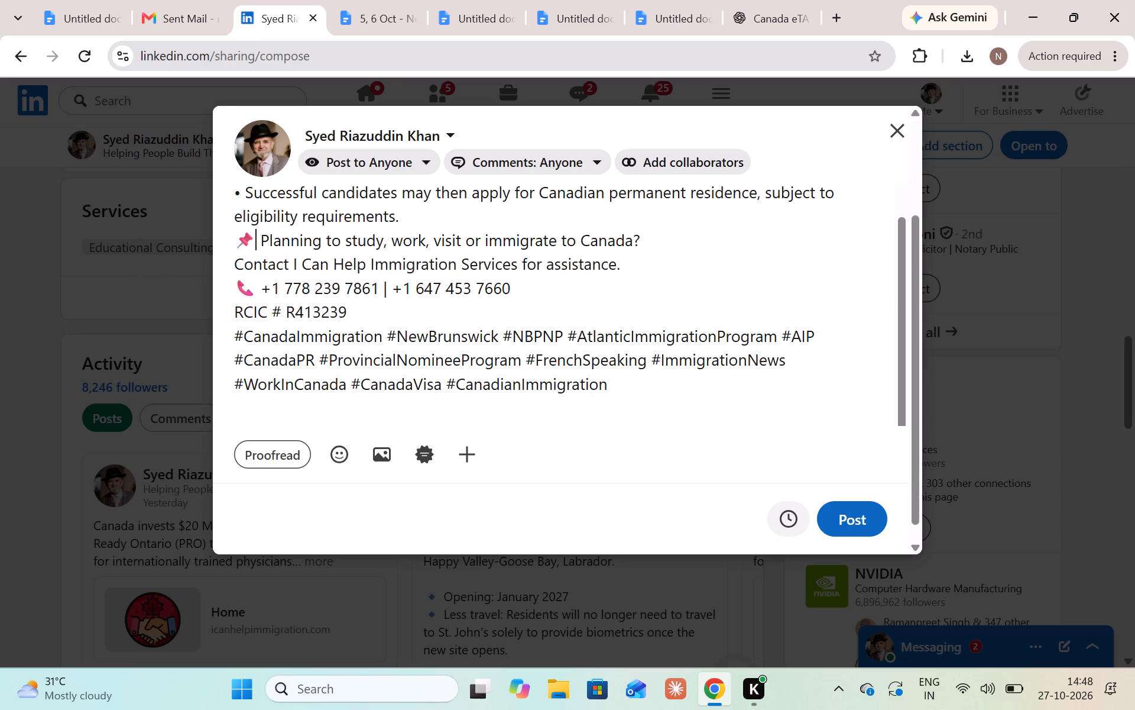
key("Delete")
Insert blank lines above the "Planning to study" line and between the RCIC line and the hashtags.
left_click(459, 214)
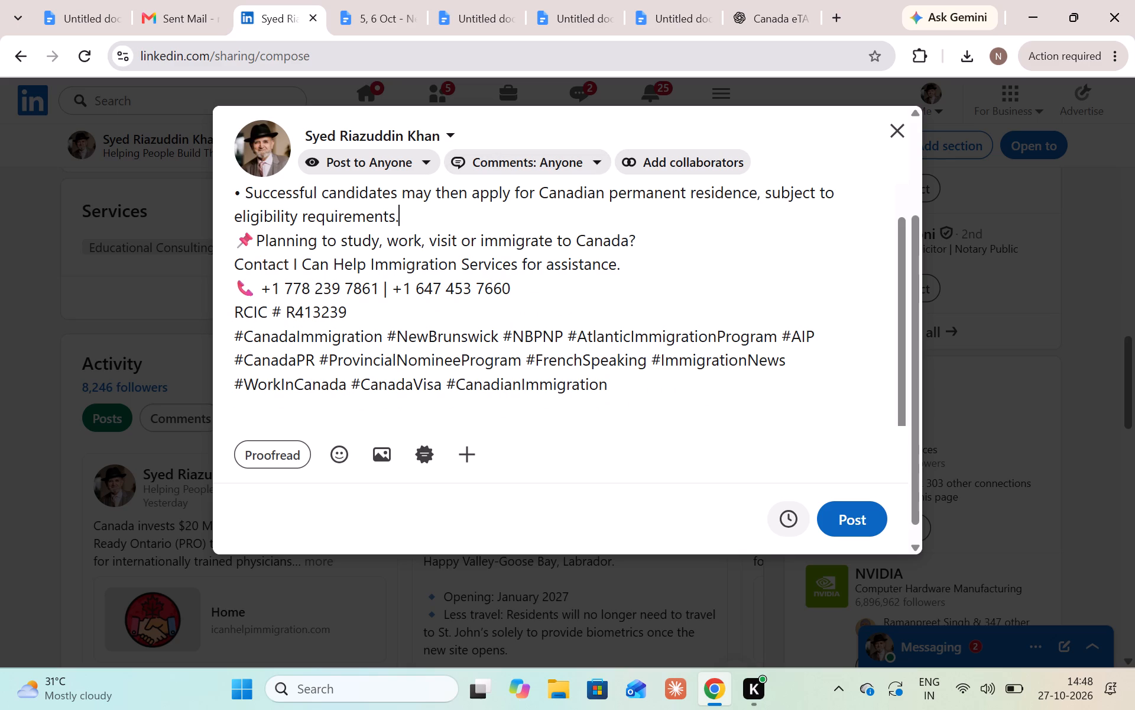
key("Return")
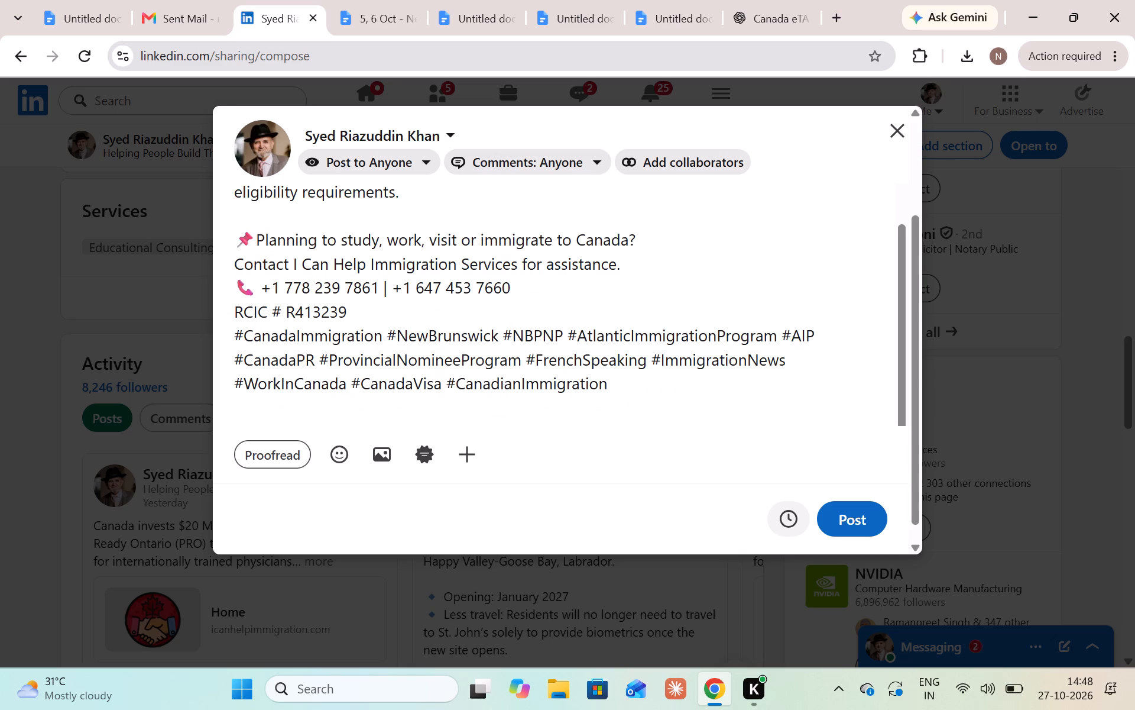
left_click(397, 315)
key("Return")
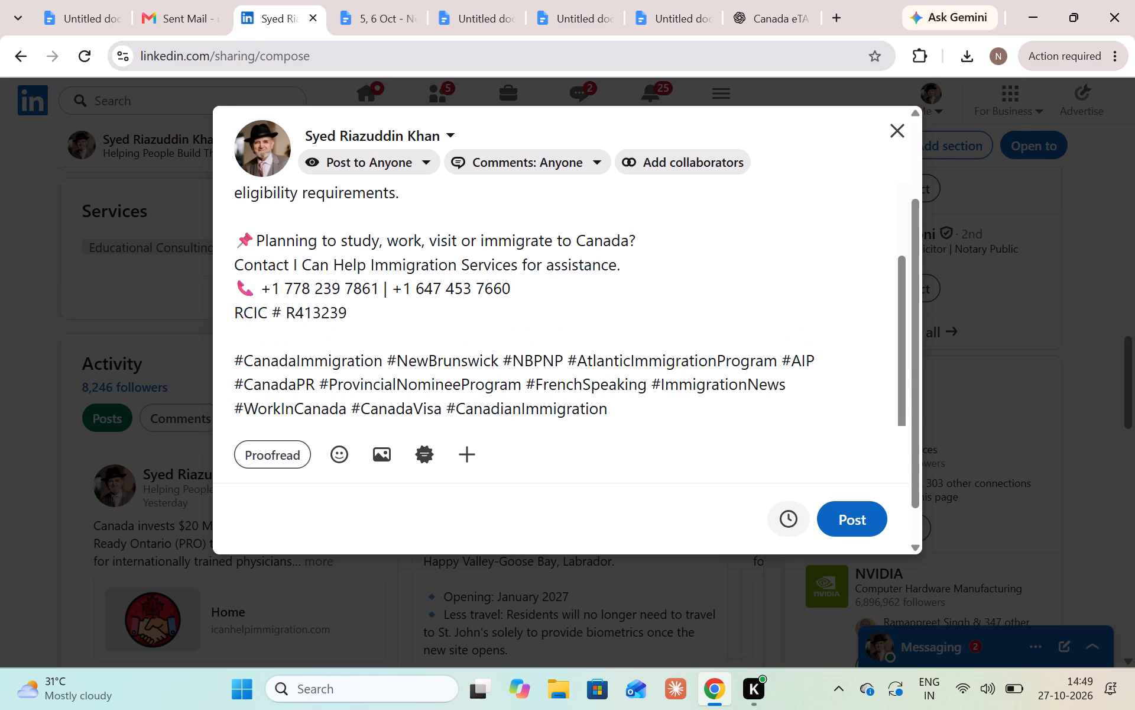
Close up the company name in the contact line so it reads "ICanHelp Immigration Services".
left_click(302, 264)
key("BackSpace")
key("Right")
key("Right")
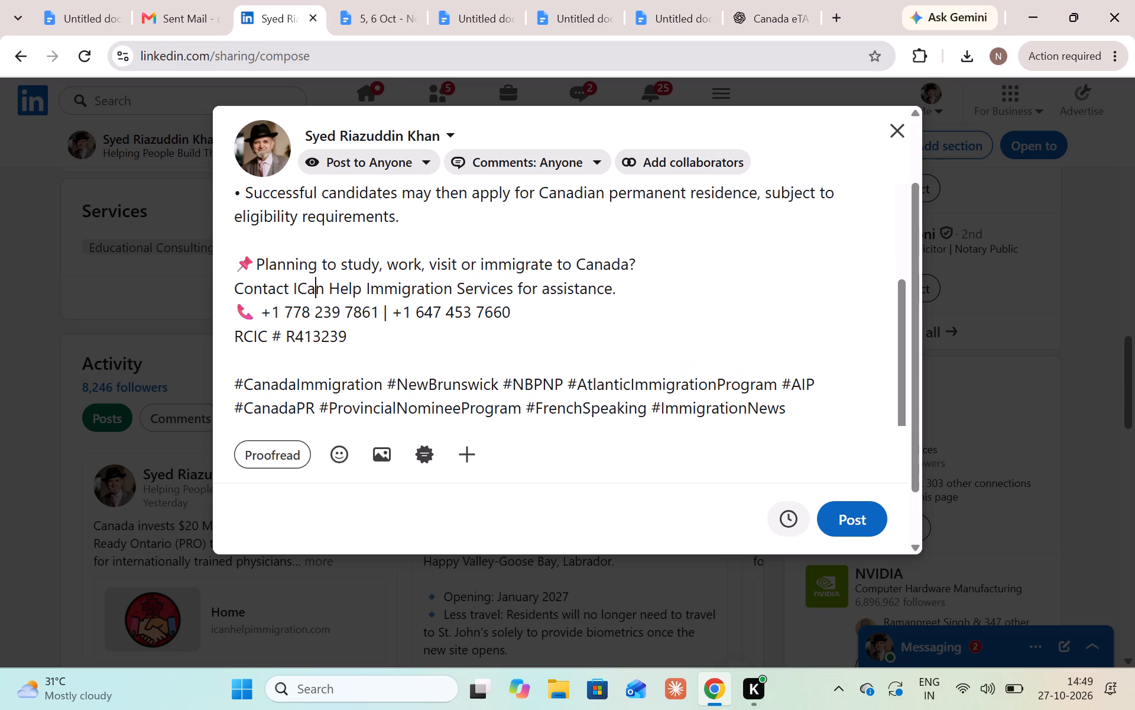
key("Right")
key("Right")
key("Right")
key("Left")
key("BackSpace")
key("Right")
key("Right")
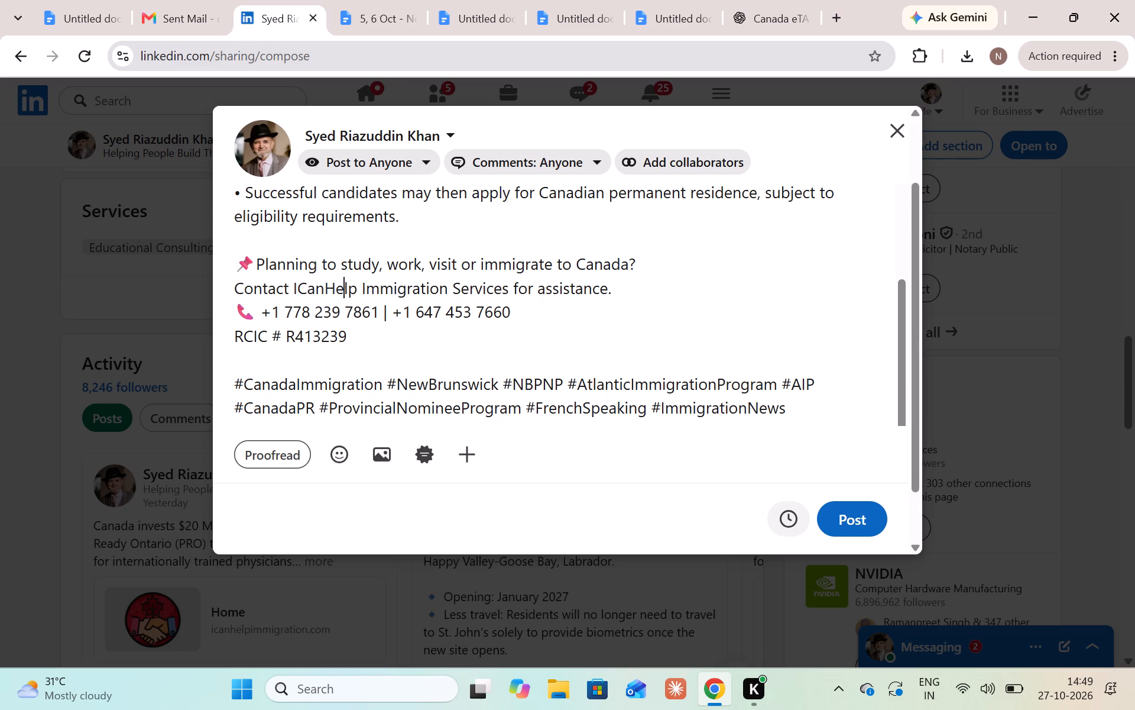
key("Right")
Remove the remaining spaces in the company name on the contact line so it reads "ICanHelpImmigrationServices".
key("Right")
key("Right")
key("BackSpace")
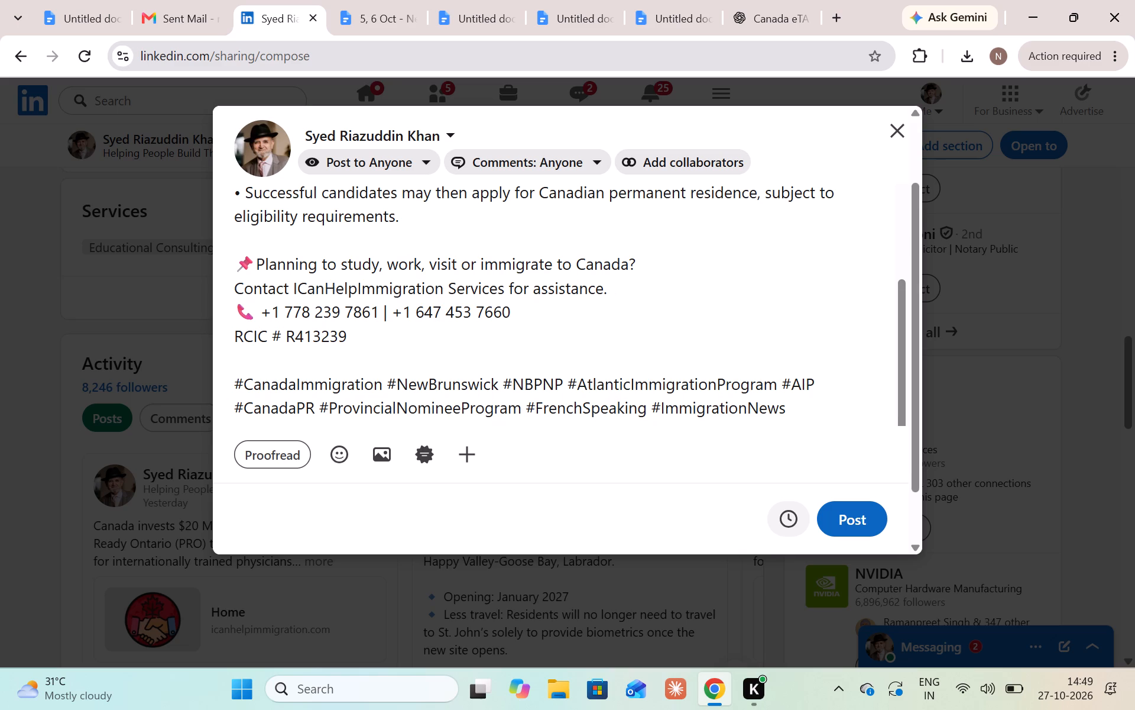
key("Right")
key("Right")
key("Right")
key("Right")
key("Right")
key("Right")
key("Right")
key("Right")
key("Right")
key("Right")
key("Right")
key("Right")
key("BackSpace")
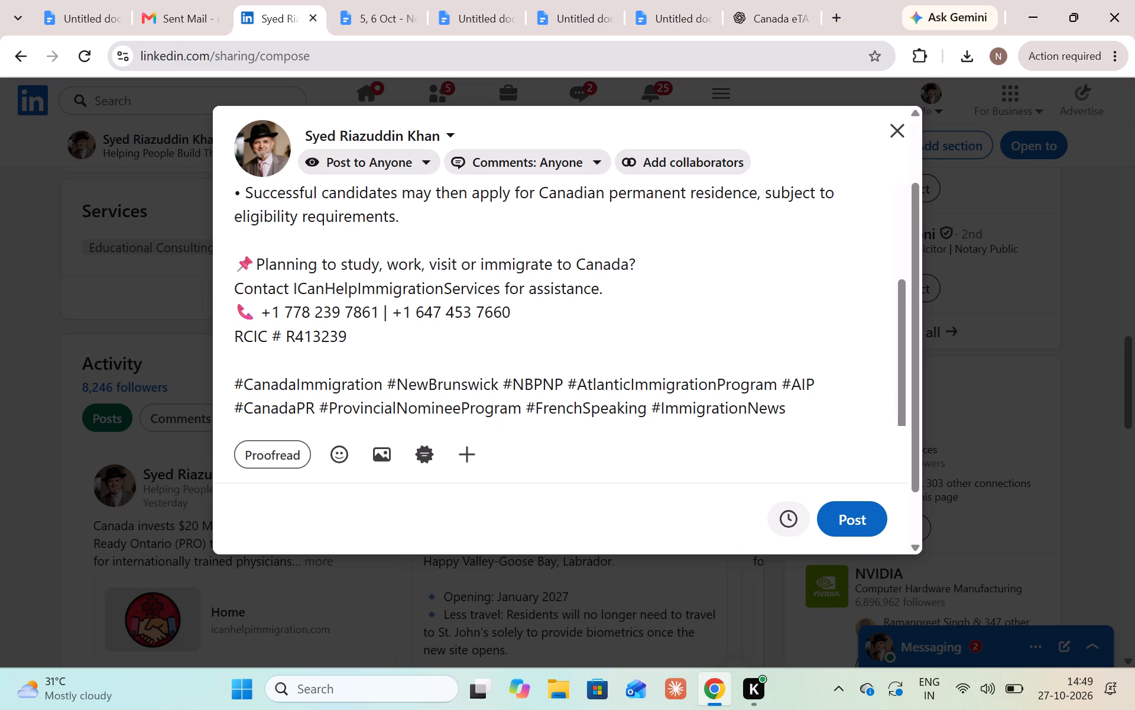
Read through the whole LinkedIn post draft, from the opening New Brunswick line to the closing hashtags.
scroll(758, 303, "down", 2)
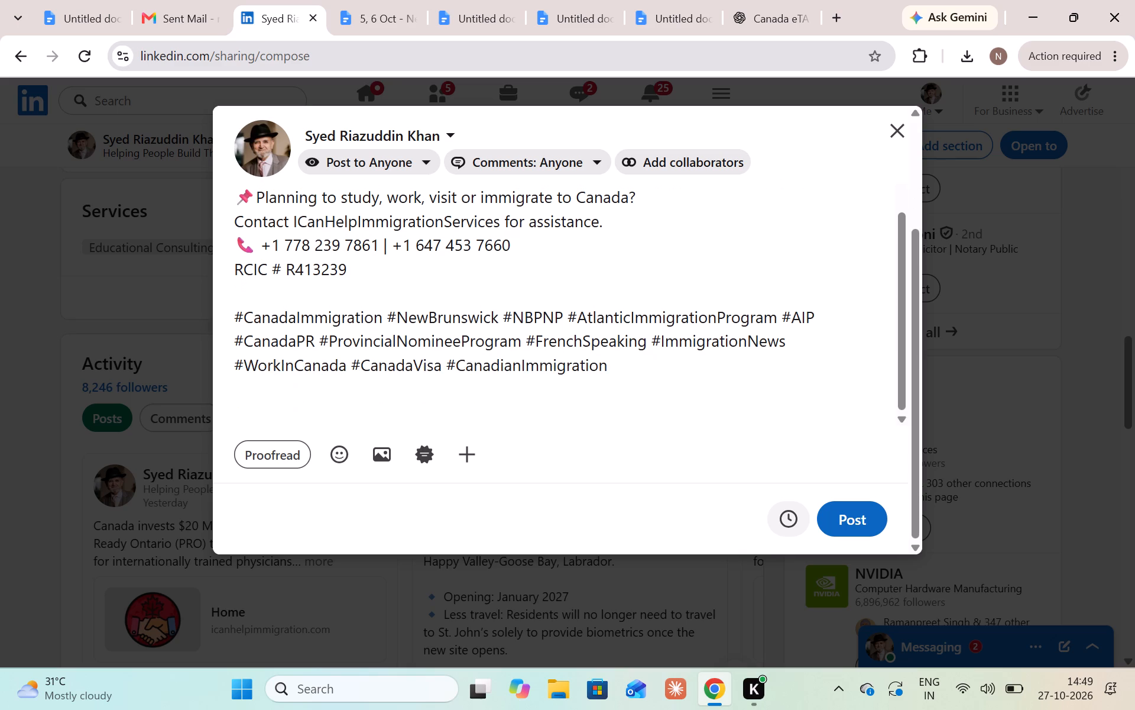
scroll(758, 302, "down", 2)
scroll(758, 302, "up", 19)
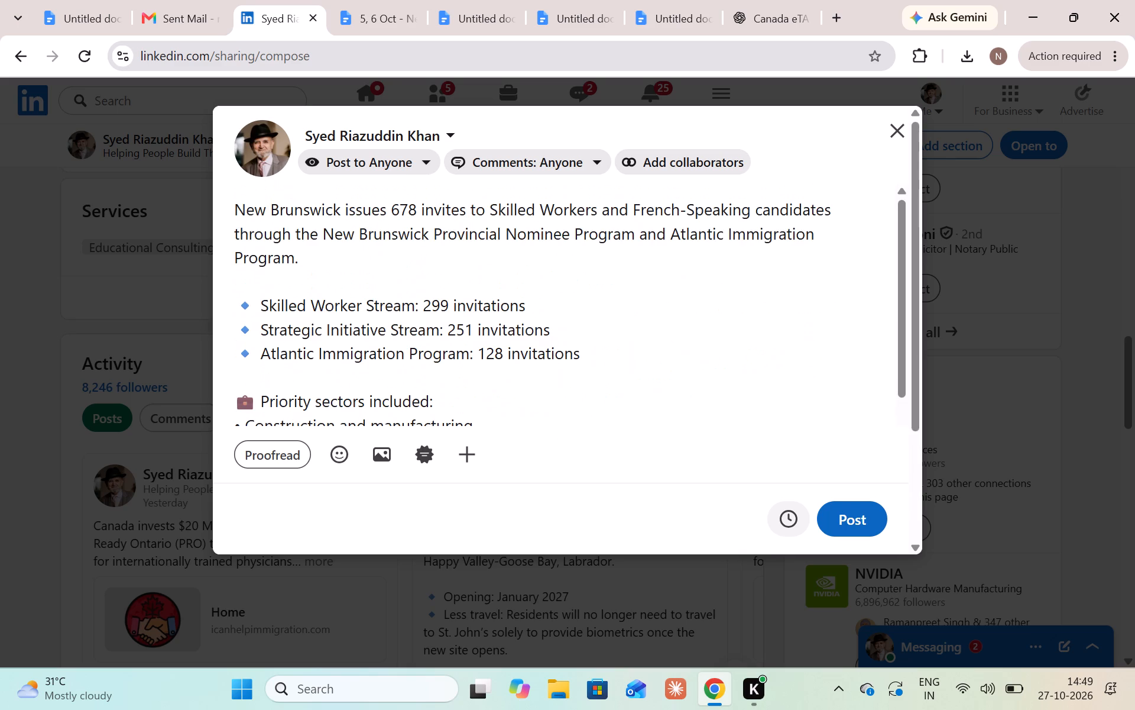
scroll(652, 342, "up", 3)
scroll(652, 342, "down", 2)
scroll(572, 314, "up", 7)
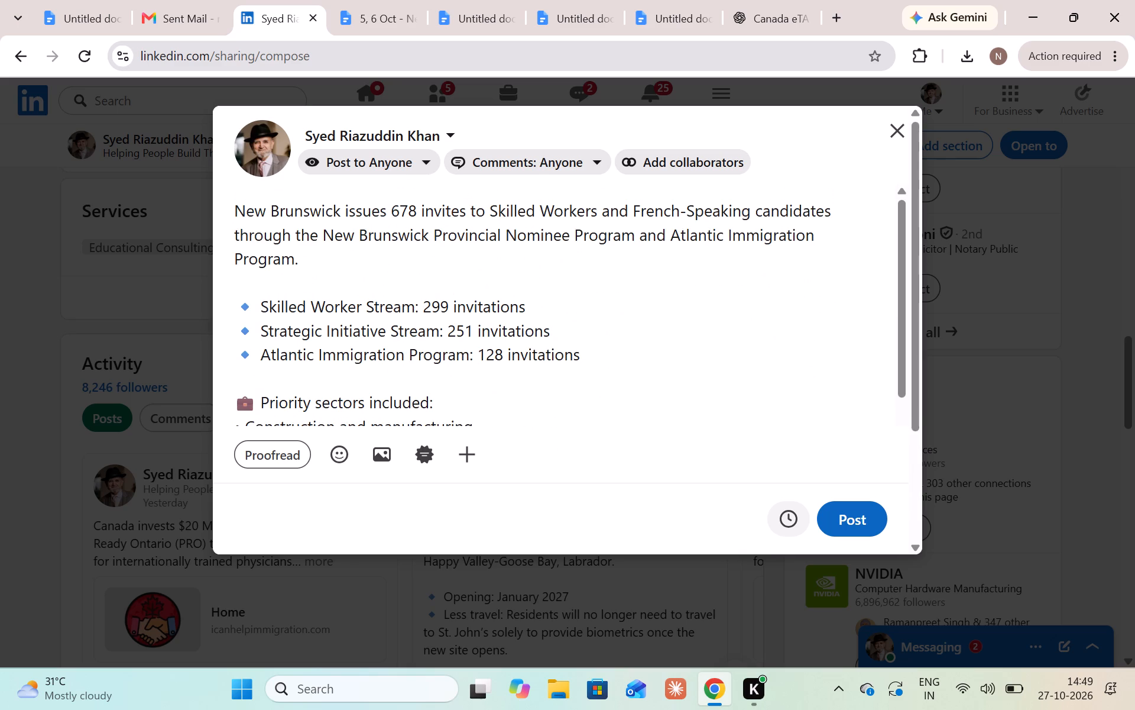
scroll(572, 307, "down", 2)
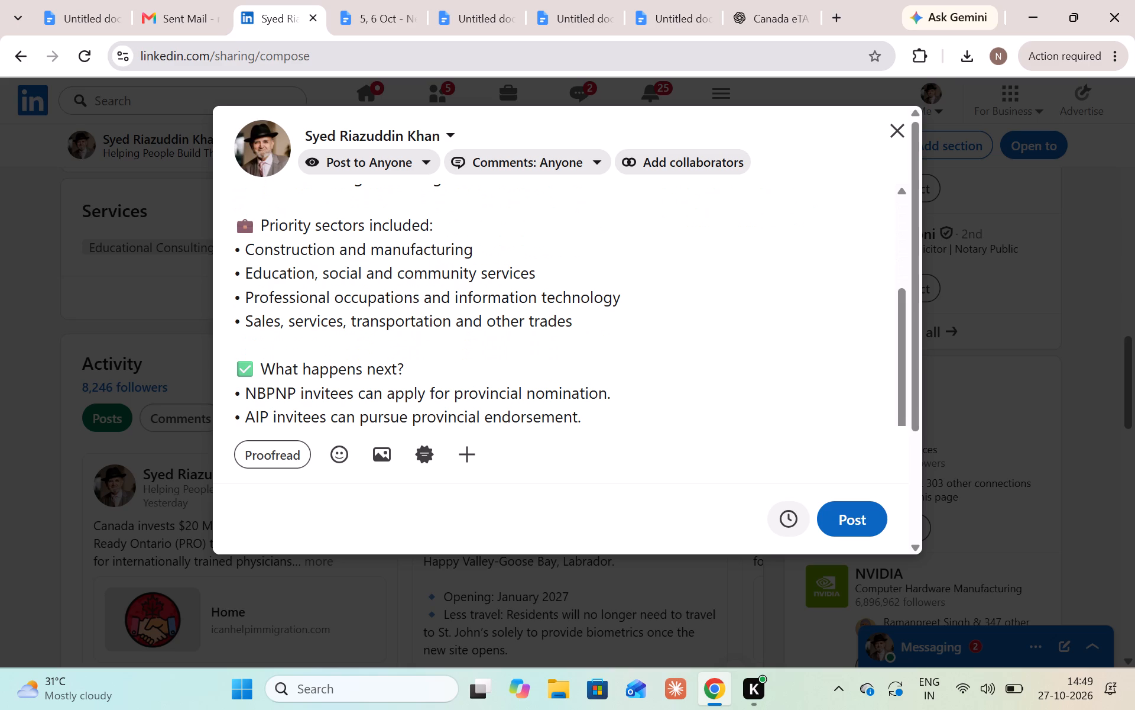
scroll(569, 302, "down", 1)
scroll(567, 301, "up", 2)
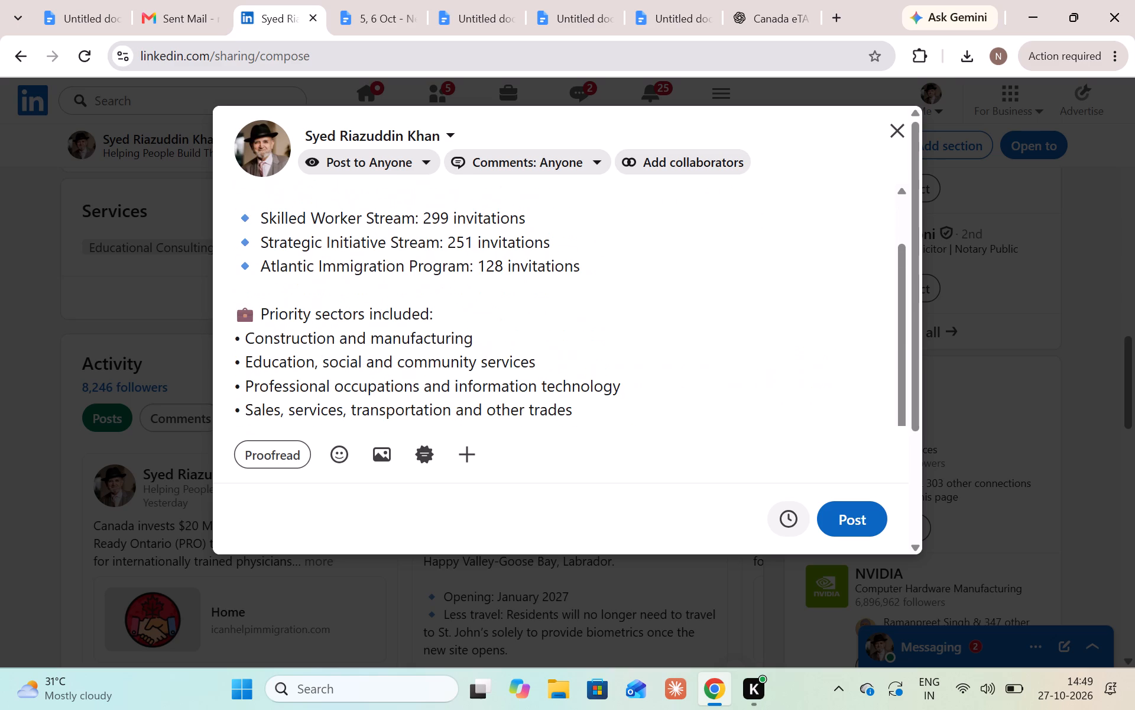
scroll(543, 366, "down", 7)
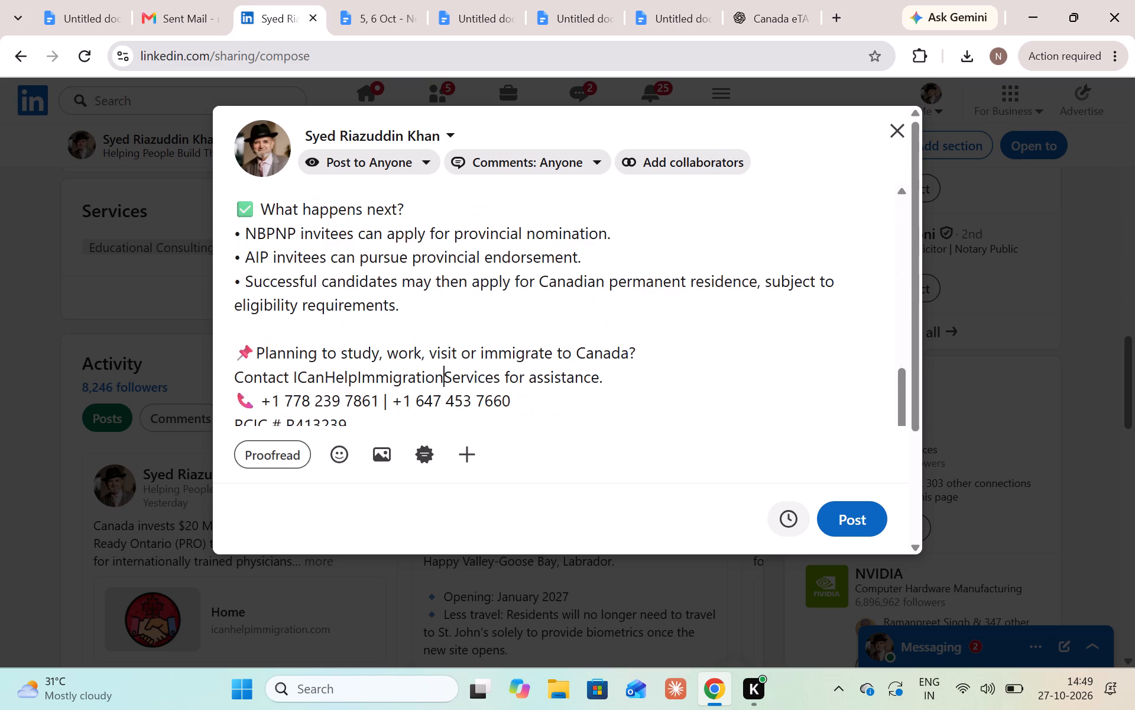
scroll(661, 434, "down", 4)
Publish the New Brunswick invitations post on LinkedIn.
left_click(852, 526)
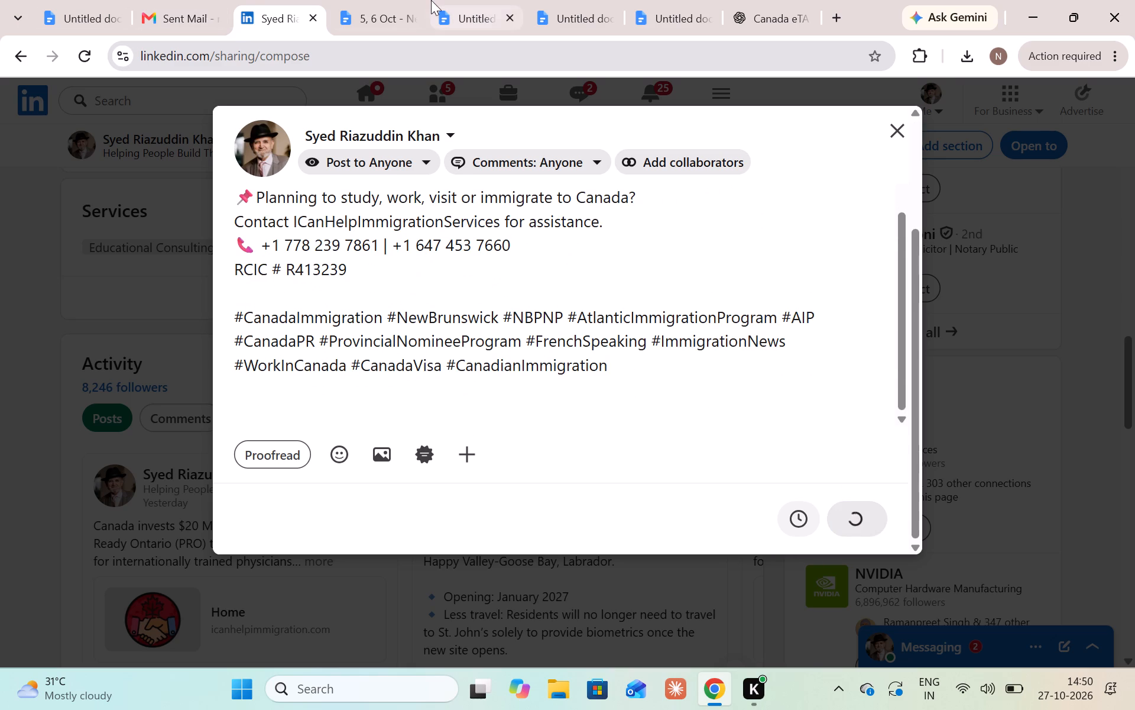
Switch to the "5, 6 Oct - New Brunswick issues 678 invitations to skilled workers" document and close it.
left_click(411, 0)
scroll(350, 312, "down", 1)
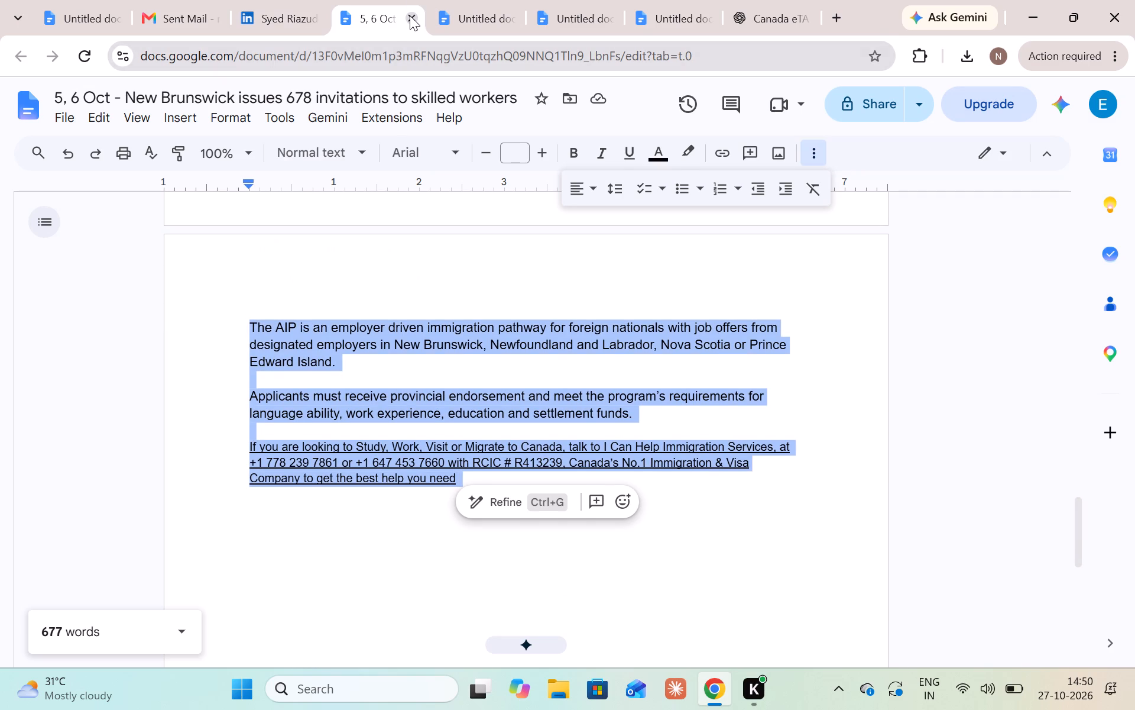
left_click(410, 15)
Turn on the word count display while typing for the untitled British Columbia article.
scroll(448, 435, "down", 15)
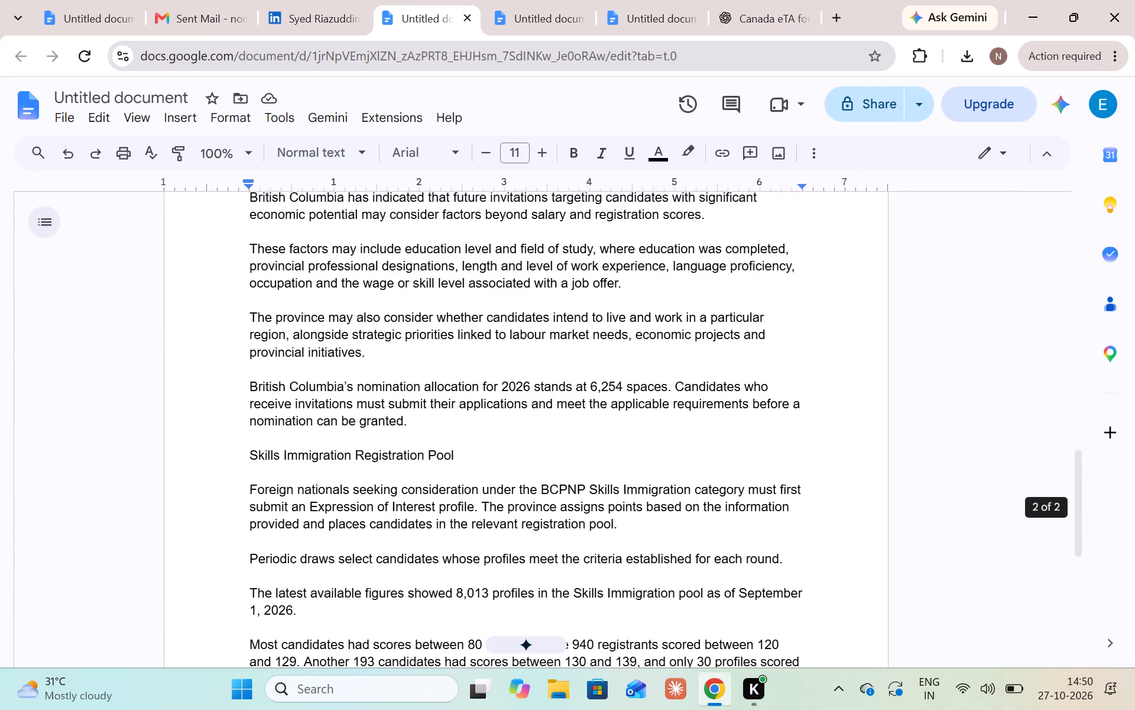
scroll(448, 435, "down", 5)
scroll(443, 452, "up", 20)
scroll(443, 452, "up", 9)
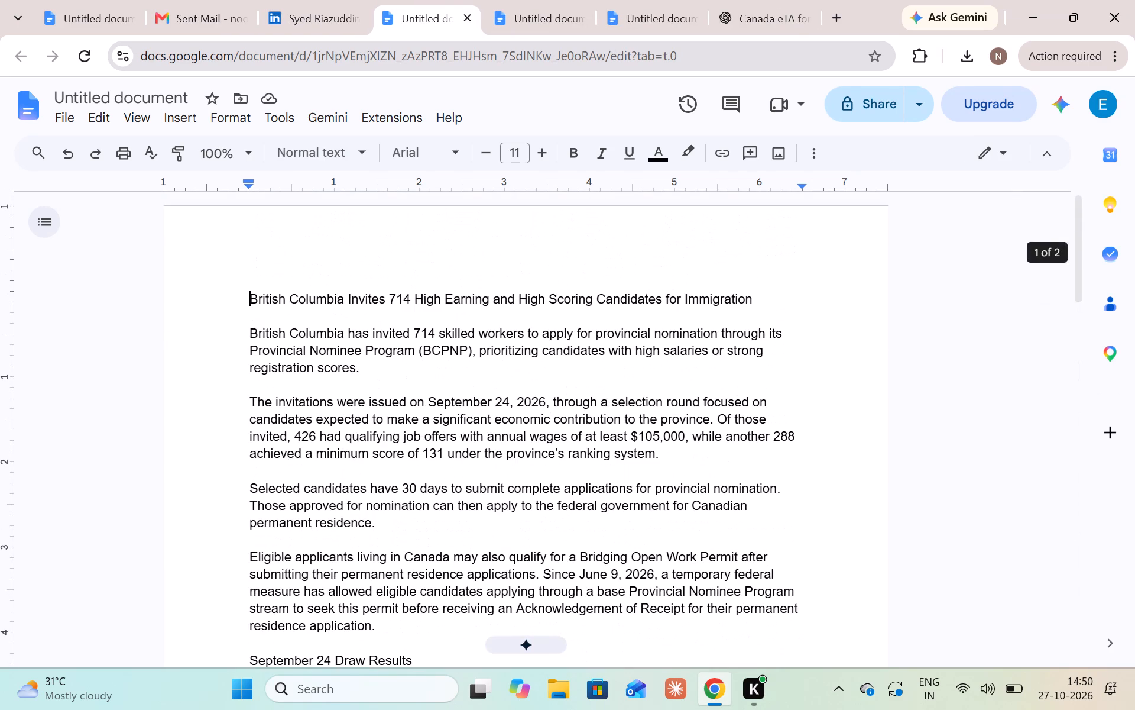
key("ctrl+shift+c")
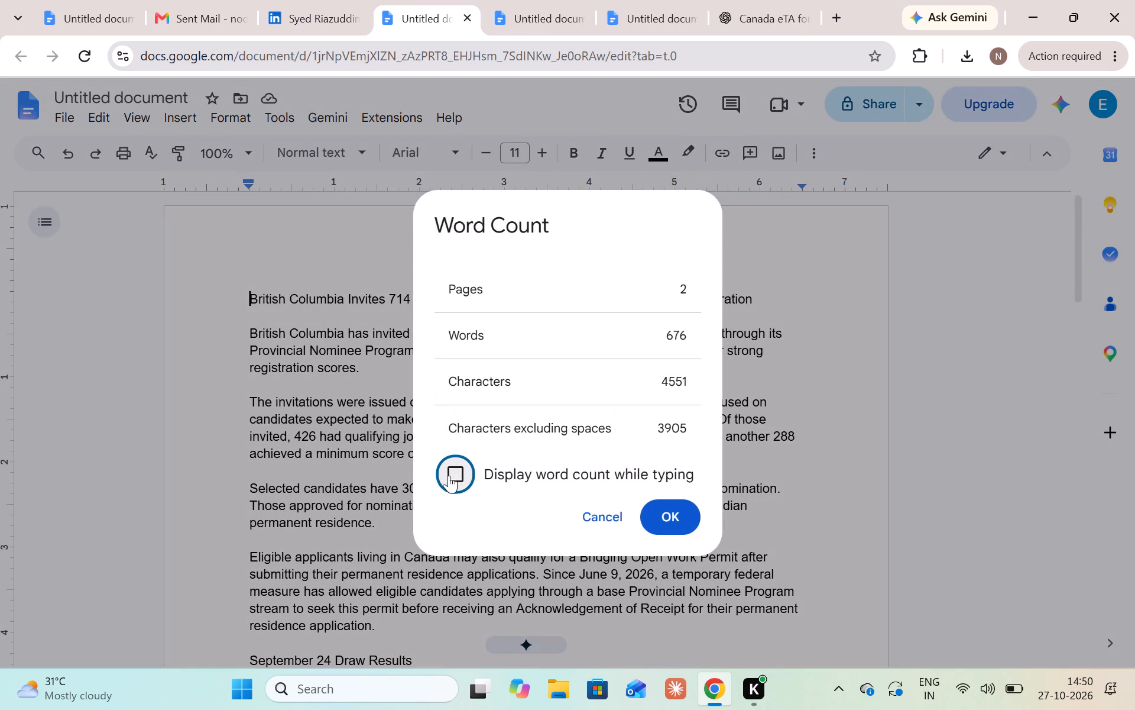
left_click(453, 473)
left_click(696, 512)
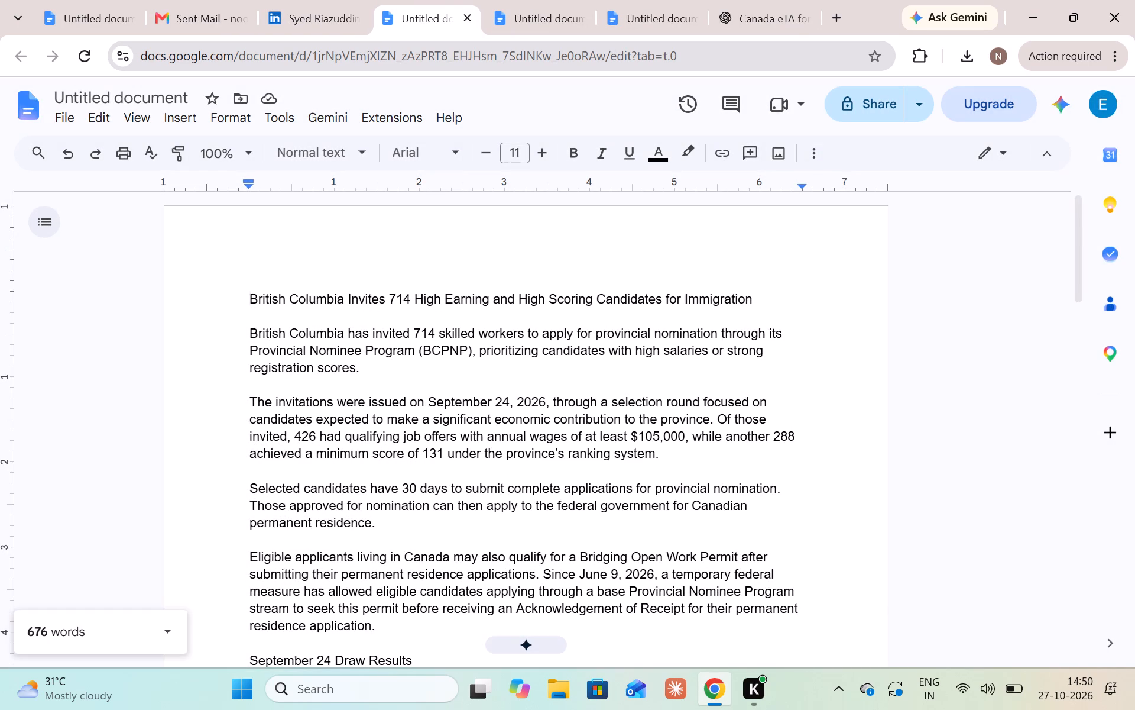
Change the capital I of "Invites" to lowercase in the British Columbia article's title.
left_click(351, 295)
key("BackSpace")
key("i")
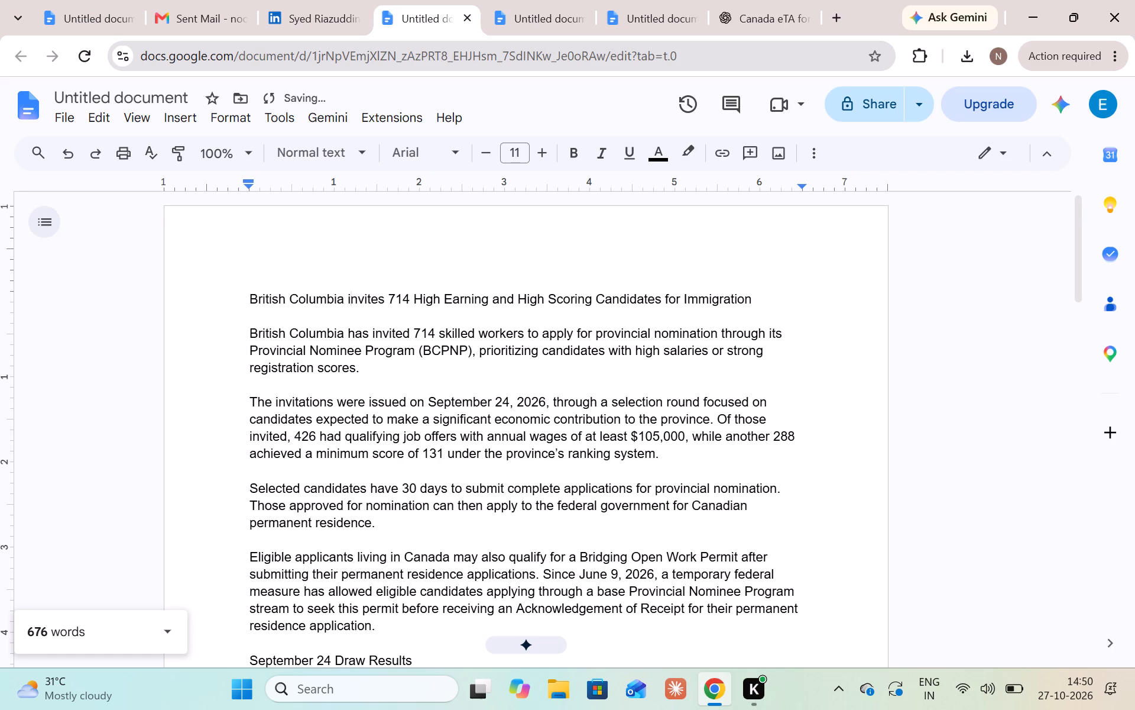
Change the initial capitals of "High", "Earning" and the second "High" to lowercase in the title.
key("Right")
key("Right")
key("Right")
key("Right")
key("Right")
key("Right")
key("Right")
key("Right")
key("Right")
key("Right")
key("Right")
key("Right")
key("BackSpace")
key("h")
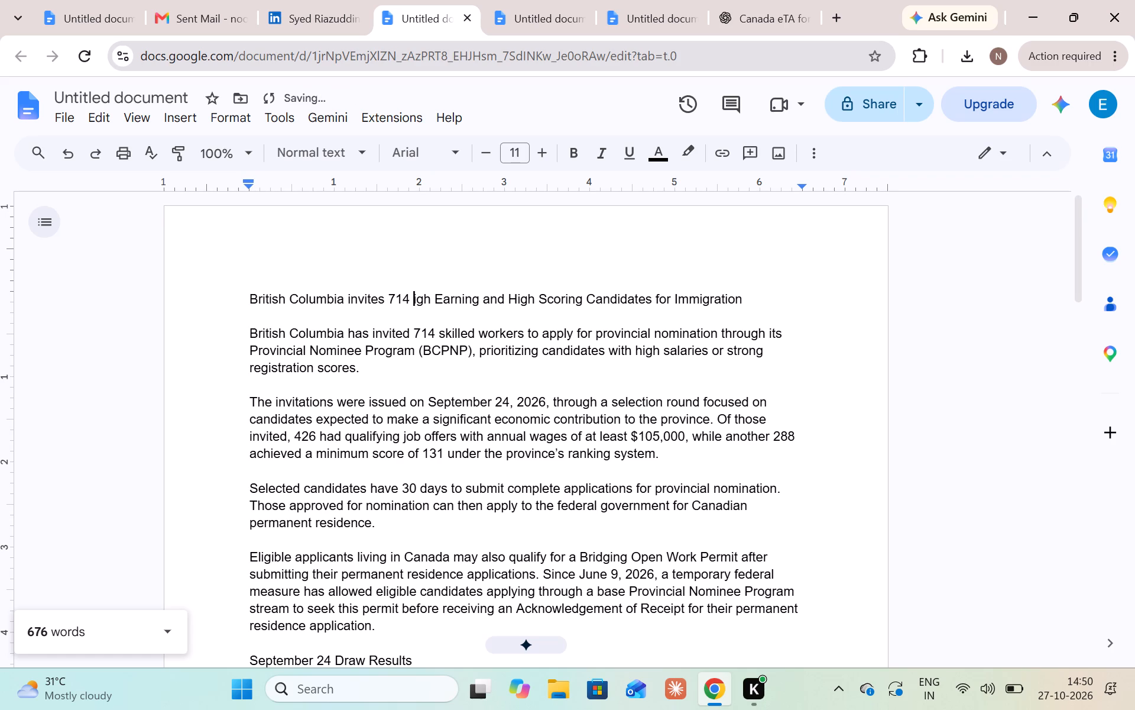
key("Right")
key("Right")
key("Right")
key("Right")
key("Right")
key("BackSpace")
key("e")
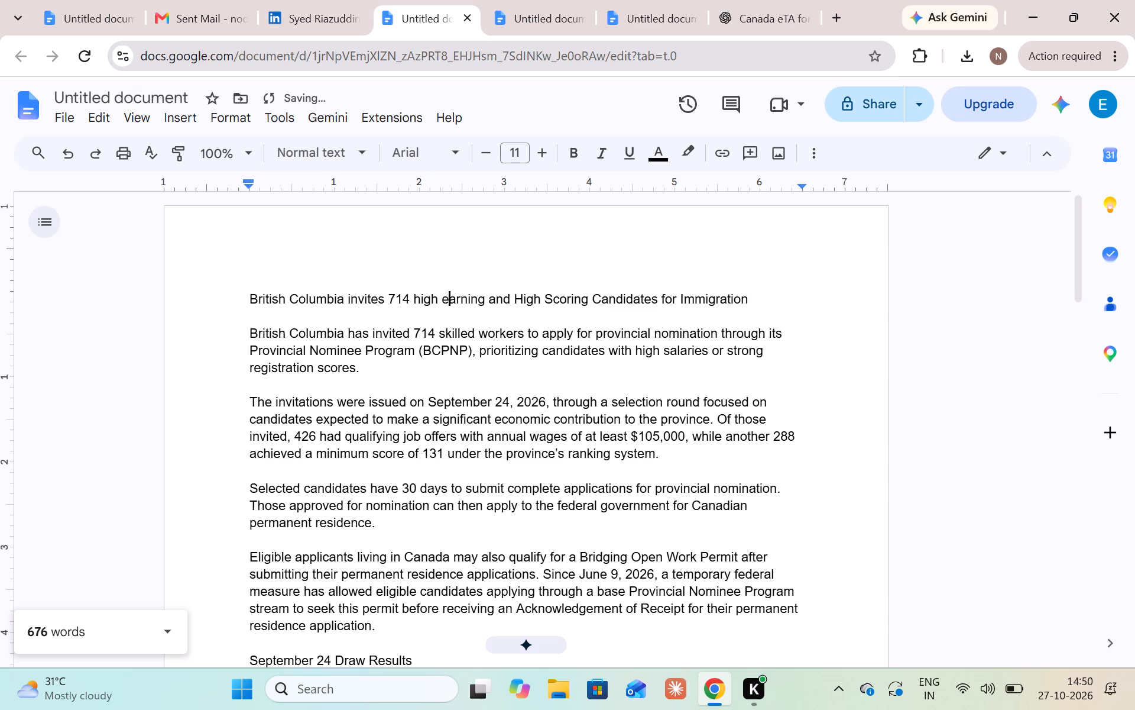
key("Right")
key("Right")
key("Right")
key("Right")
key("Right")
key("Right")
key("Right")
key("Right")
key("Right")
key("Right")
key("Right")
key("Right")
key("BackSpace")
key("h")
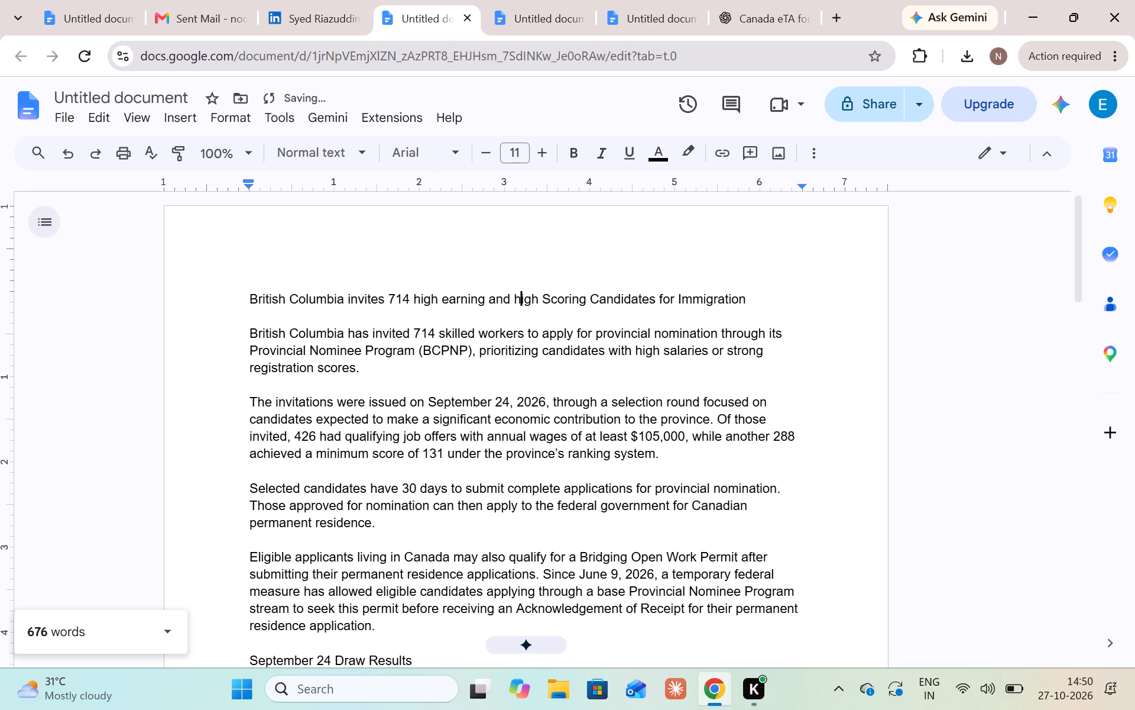
Delete the wording after "714" in the title, from "high earning and high" through the S of "Scoring".
key("Right")
key("Right")
key("Right")
key("Right")
key("Right")
key("BackSpace")
key("BackSpace")
key("BackSpace")
key("BackSpace")
key("BackSpace")
key("BackSpace")
key("BackSpace")
key("BackSpace")
key("BackSpace")
key("BackSpace")
key("BackSpace")
key("BackSpace")
key("BackSpace")
key("BackSpace")
key("BackSpace")
key("BackSpace")
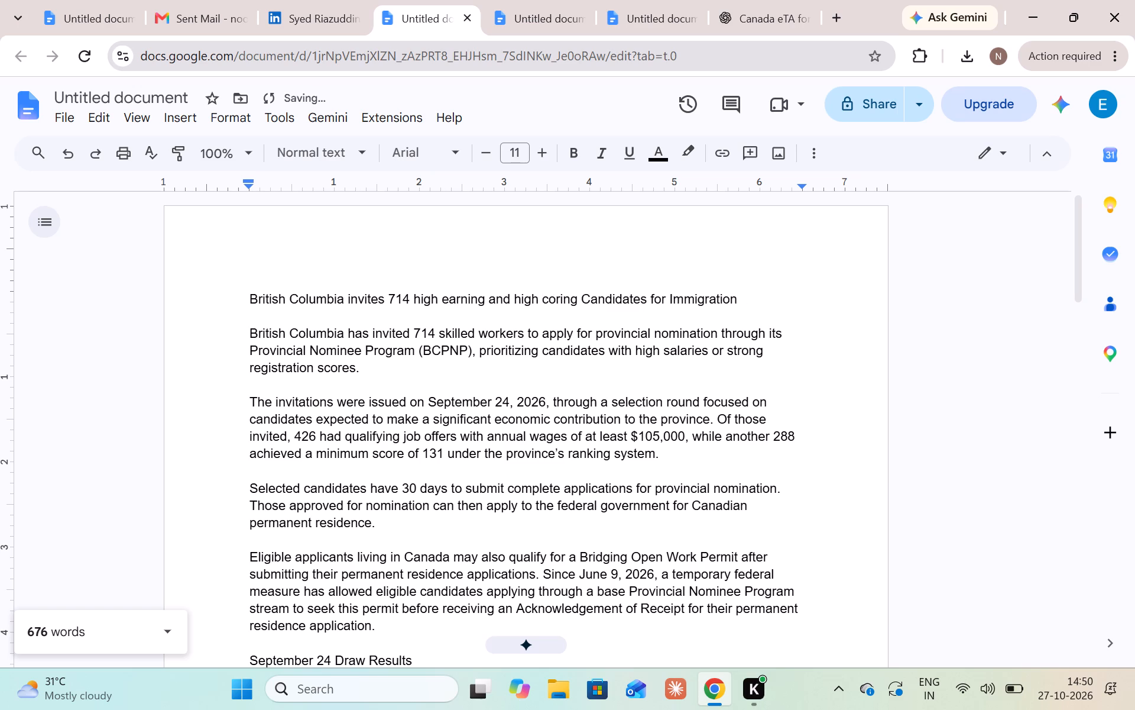
key("BackSpace")
key("BackSpace")
key("BackSpace")
key("BackSpace")
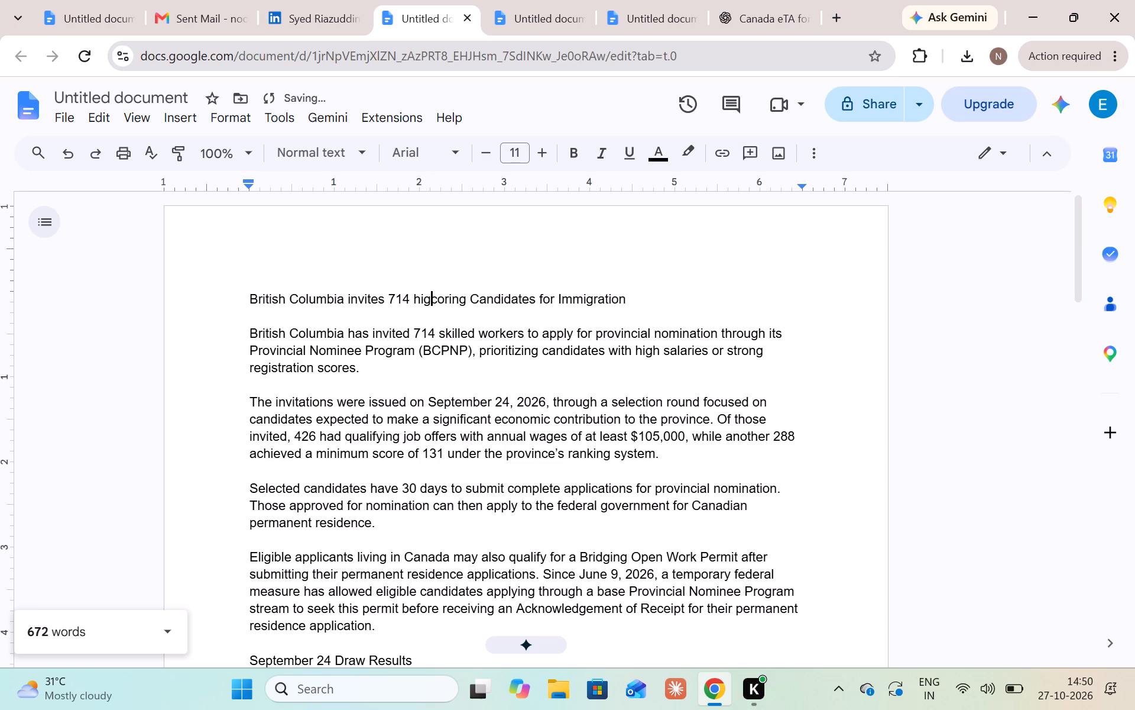
key("BackSpace")
key("BackSpace")
key("BackSpace")
Replace "invites" with "issues" in the title so it starts "British Columbia issues 714".
key("Left")
key("Left")
key("Left")
key("Left")
key("Left")
key("Left")
key("Left")
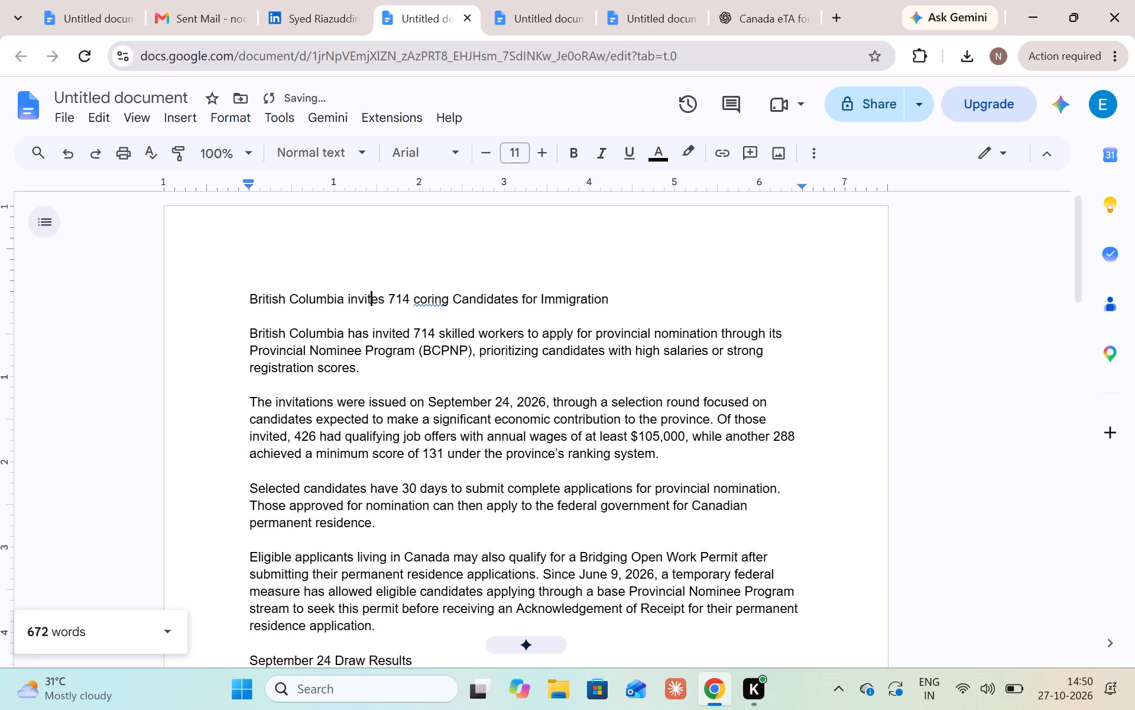
key("Right")
key("Right")
key("BackSpace")
key("BackSpace")
key("BackSpace")
key("BackSpace")
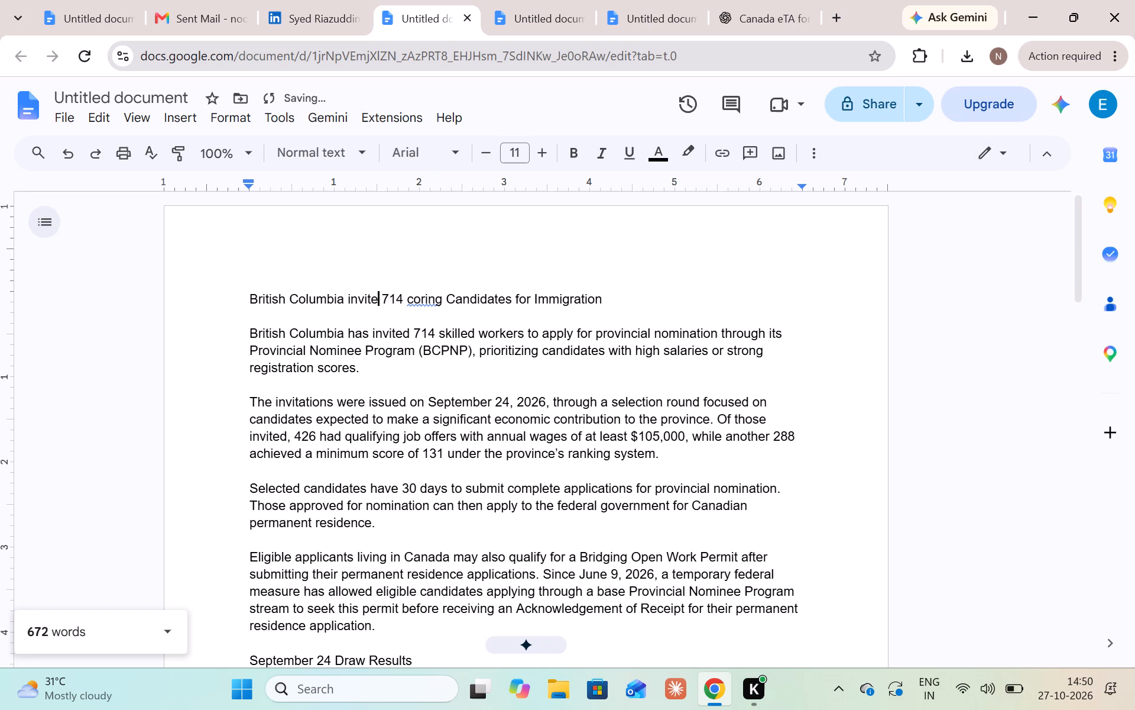
key("BackSpace")
key("BackSpace")
type("ssues")
Insert "invitations through its PNP program" directly after "714" in the title.
key("Right")
key("Right")
key("Right")
key("Right")
key("Right")
key("Right")
key("Right")
key("Right")
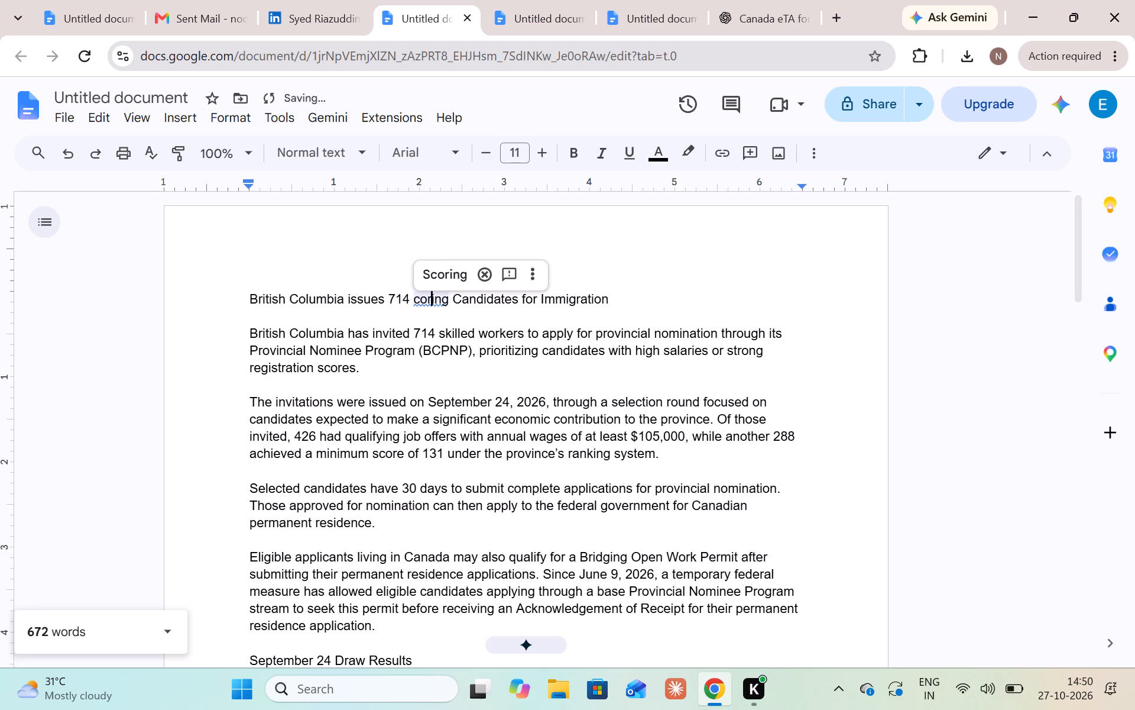
key("Left")
key("Left")
key("Left")
type("invitations throu")
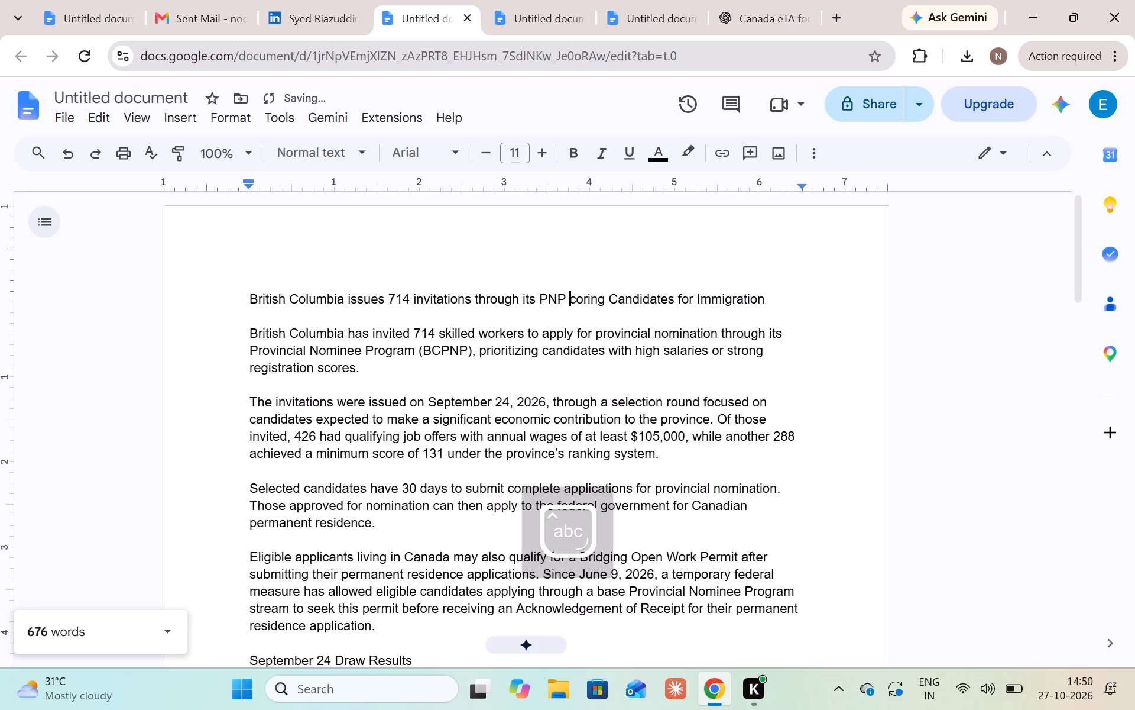
type("progr")
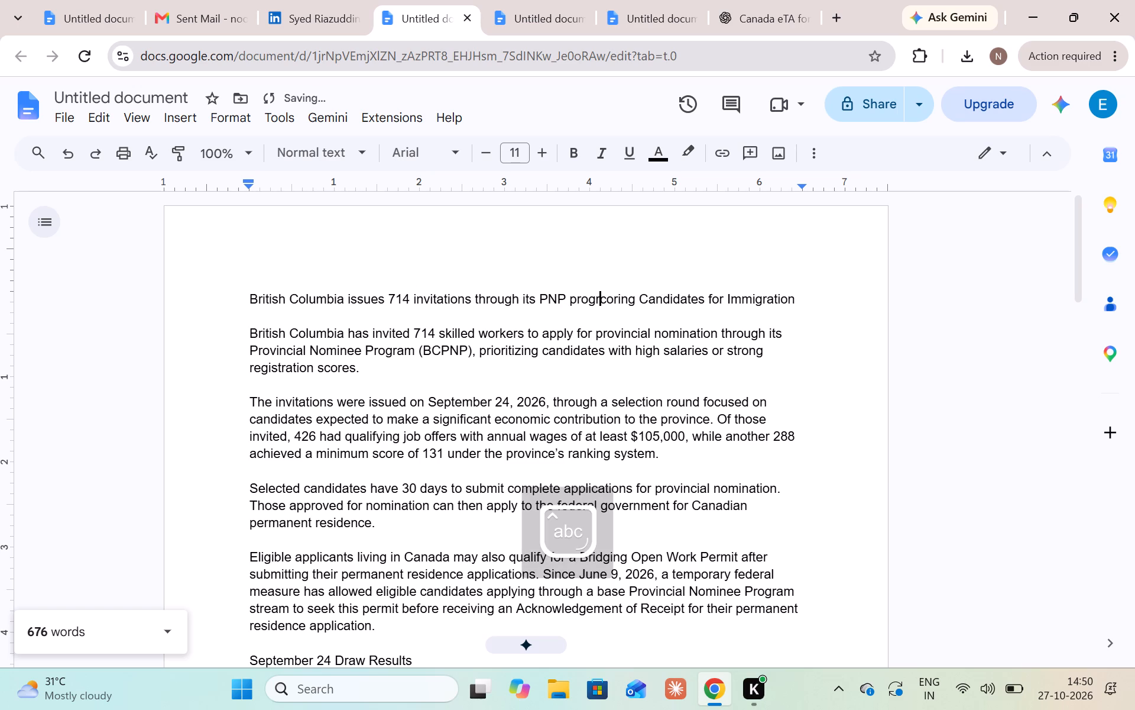
type("am")
Delete the leftover wording after "program" so the title ends with "through its PNP program".
key("Delete")
key("Delete")
key("Delete")
key("Delete")
key("Delete")
key("Delete")
key("Delete")
key("Delete")
key("Delete")
key("Delete")
key("Delete")
key("Delete")
key("Delete")
key("Delete")
key("Delete")
key("Delete")
key("Delete")
key("Delete")
key("Delete")
key("Delete")
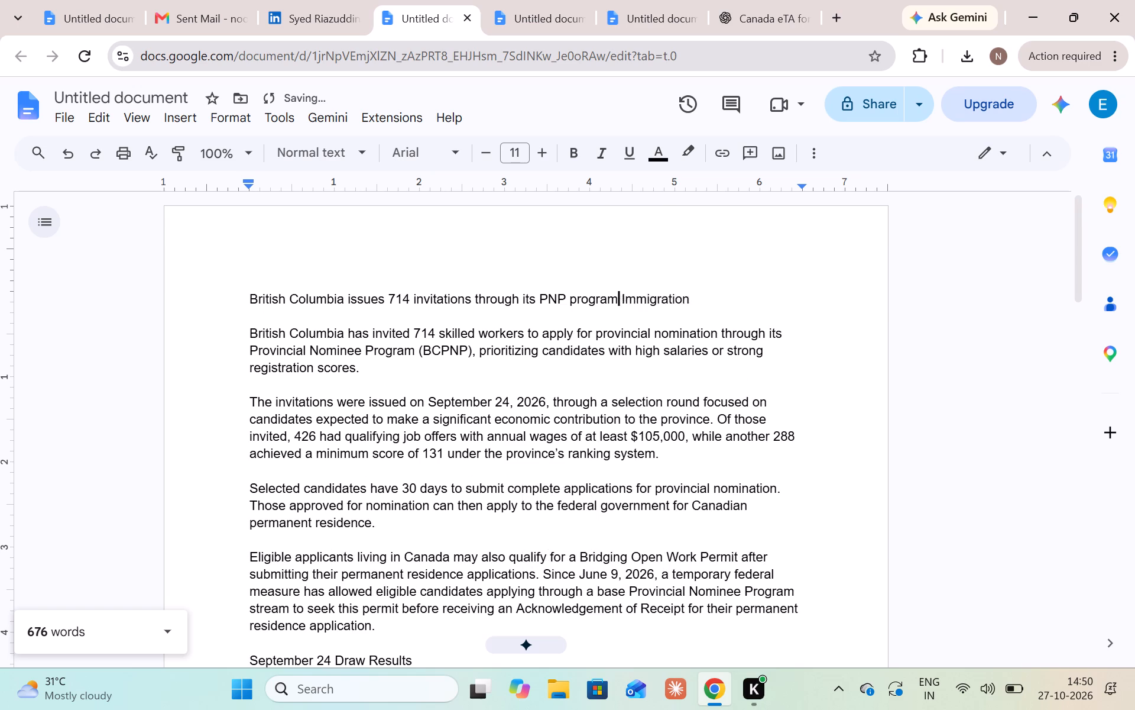
key("Delete")
key("Delete")
key("Delete")
key("Delete")
key("Delete")
key("Delete")
key("Delete")
key("Delete")
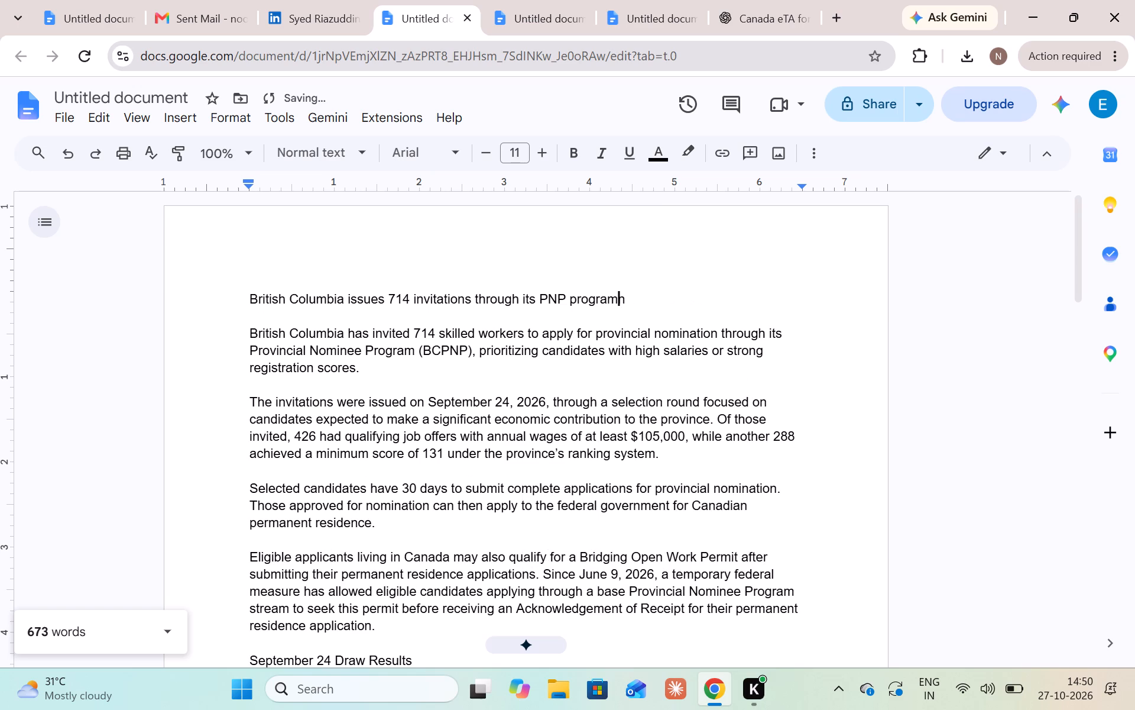
key("Delete")
Format the title as 13 pt, bold, underlined and centred.
left_click_drag(686, 293, 0, 236)
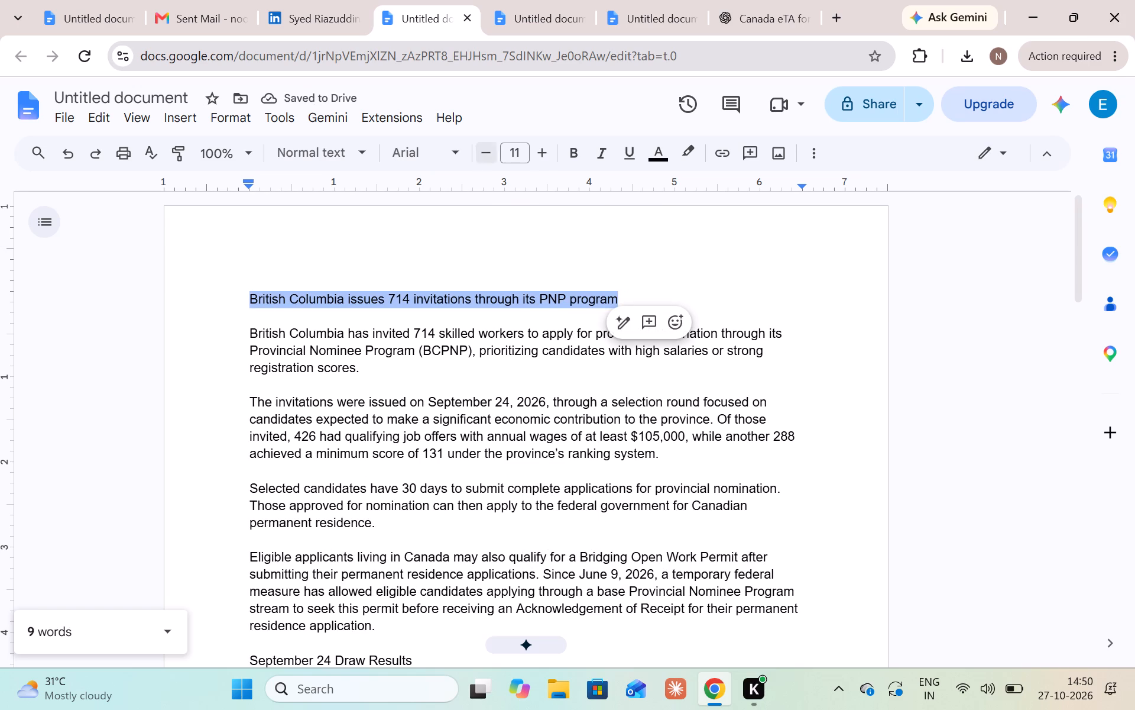
left_click(550, 150)
left_click(550, 150)
left_click(581, 158)
left_click(621, 159)
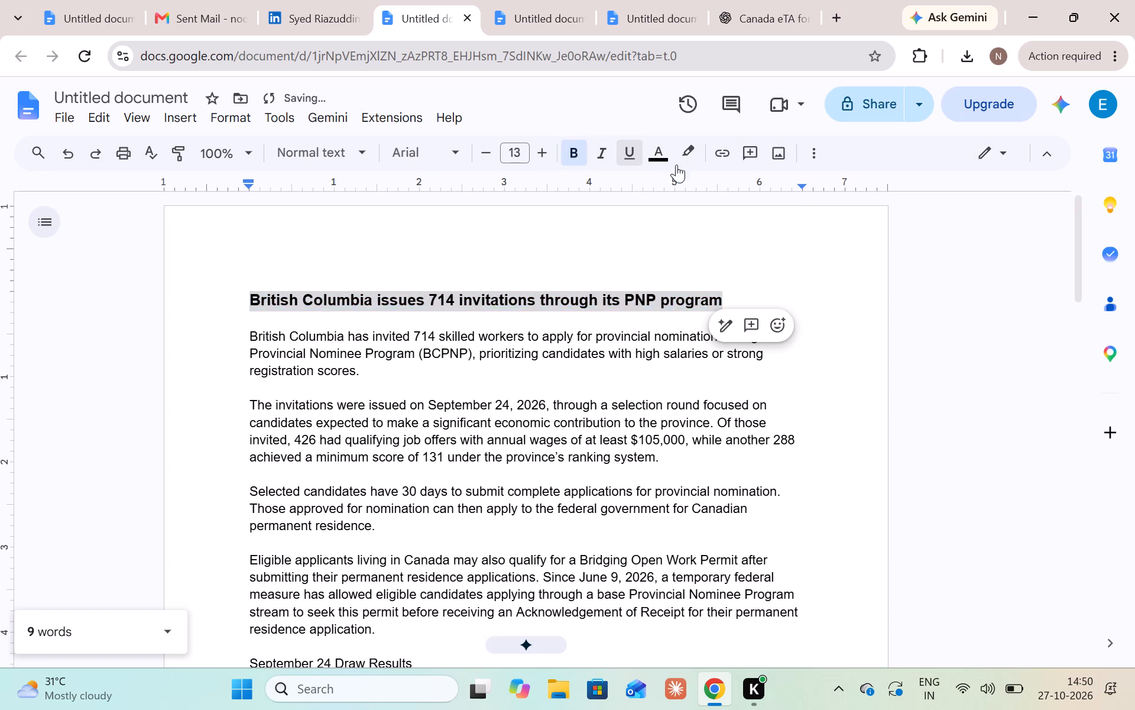
left_click(802, 162)
left_click(576, 179)
left_click(617, 217)
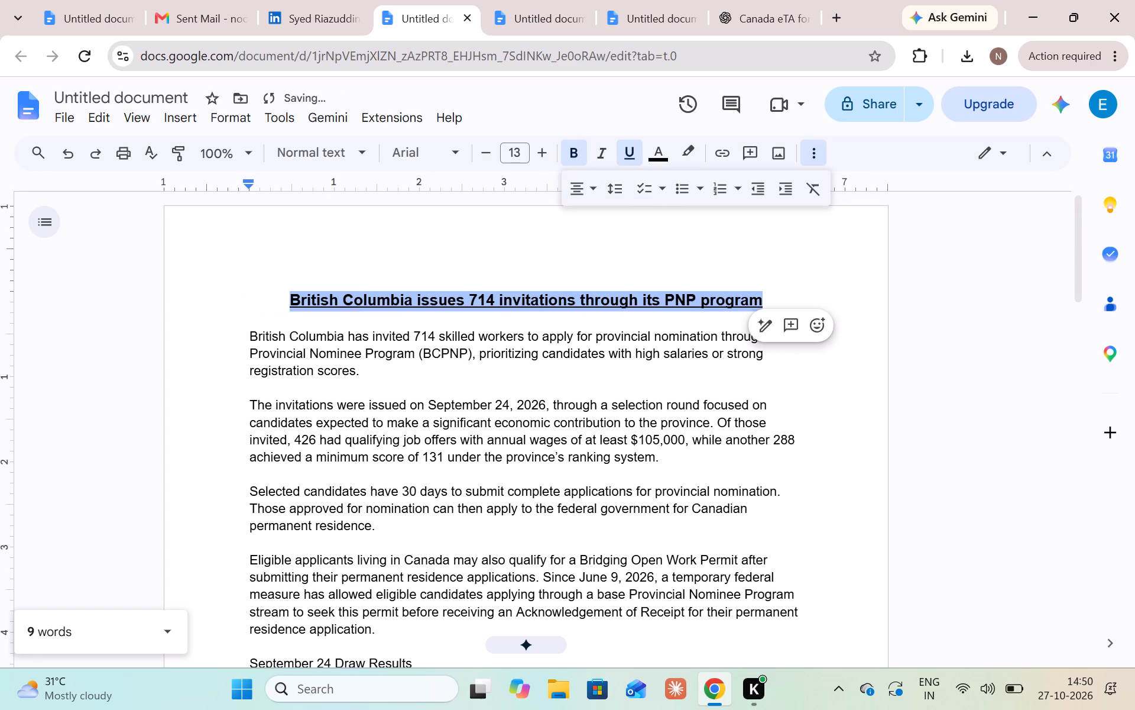
left_click(543, 382)
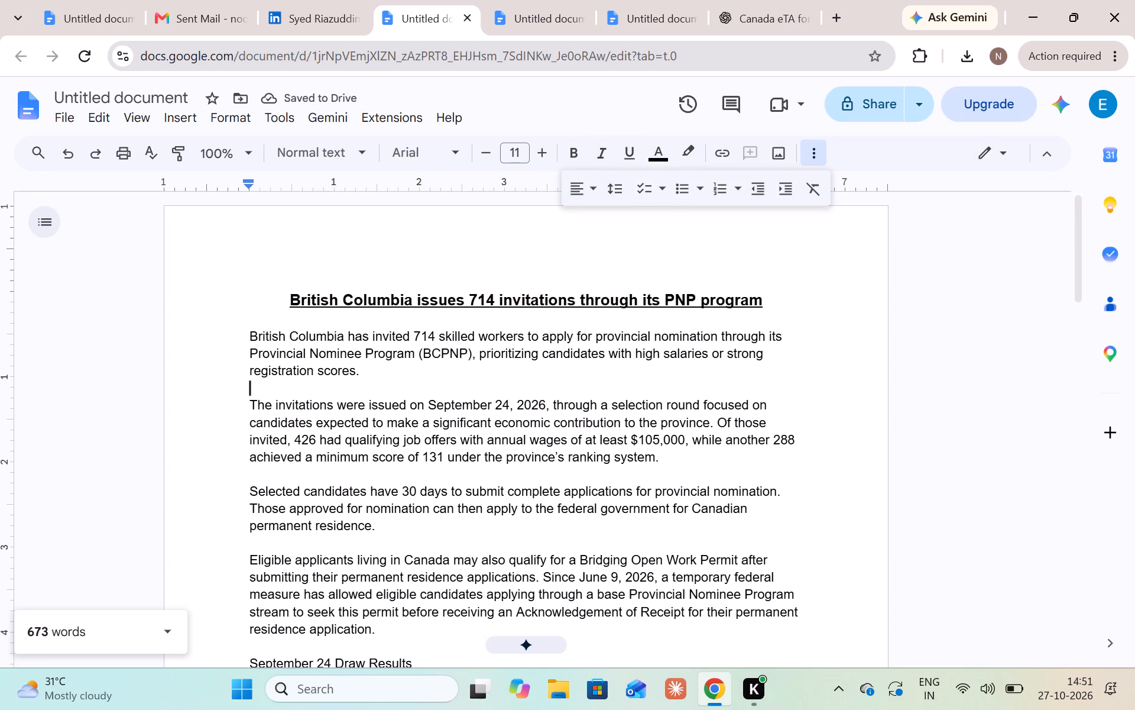
Delete the paragraph about the Bridging Open Work Permit, including the extra blank line it leaves.
scroll(449, 323, "down", 1)
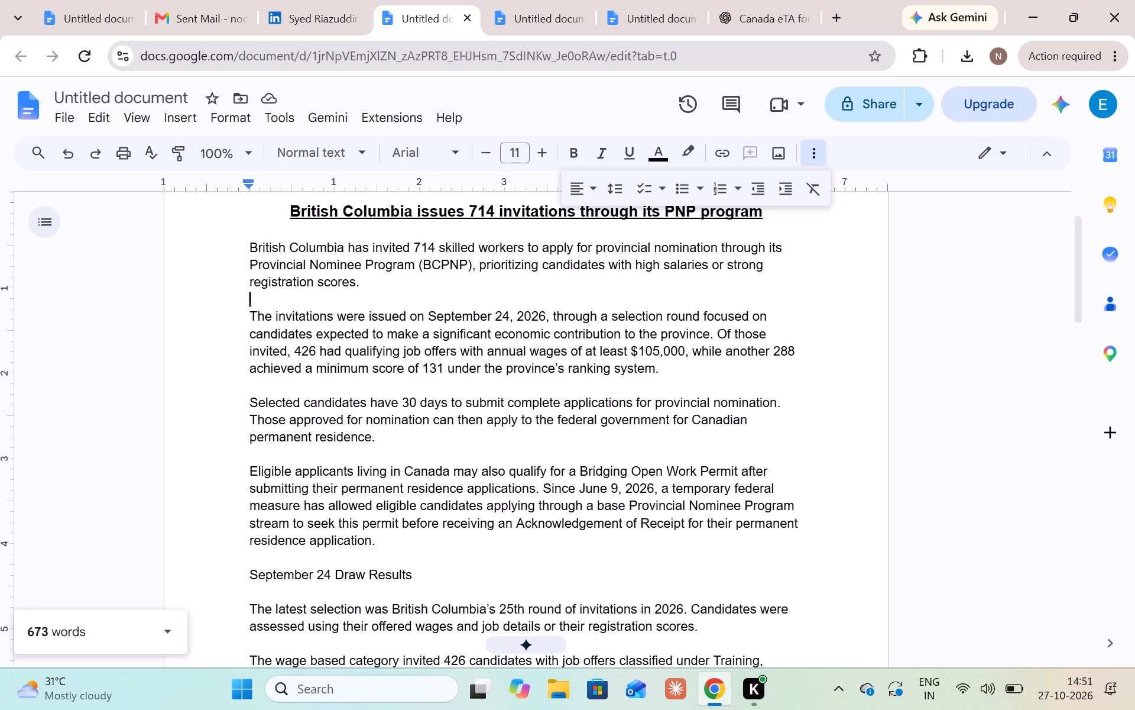
scroll(596, 254, "down", 1)
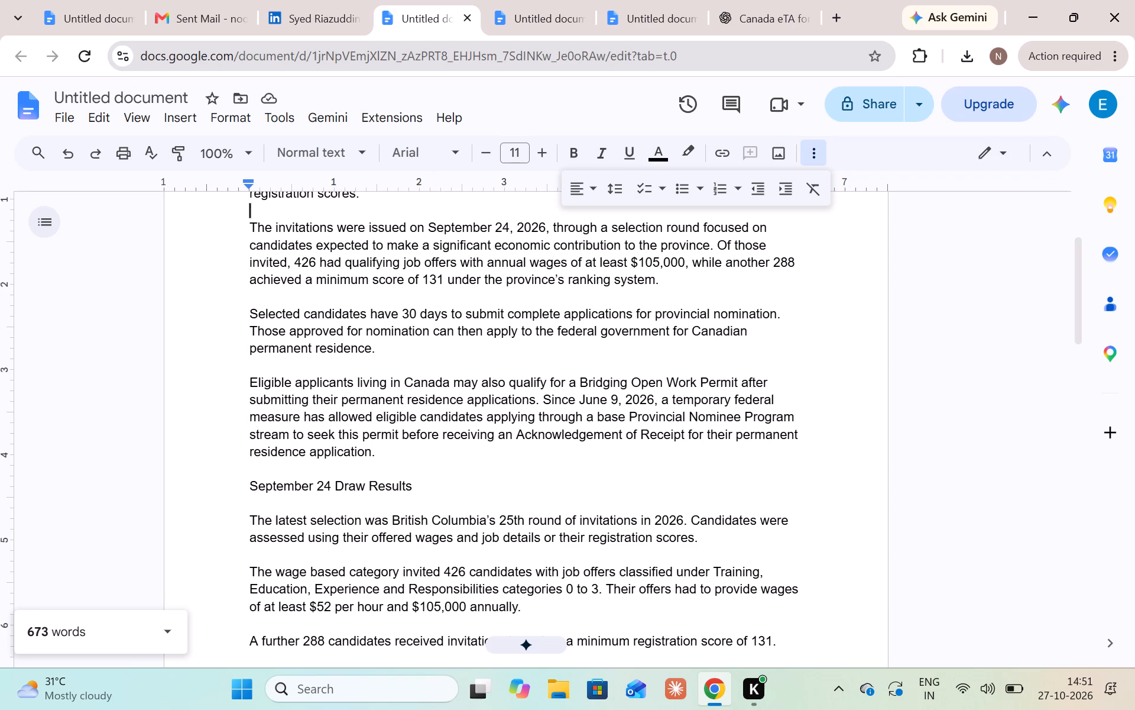
left_click_drag(504, 457, 203, 370)
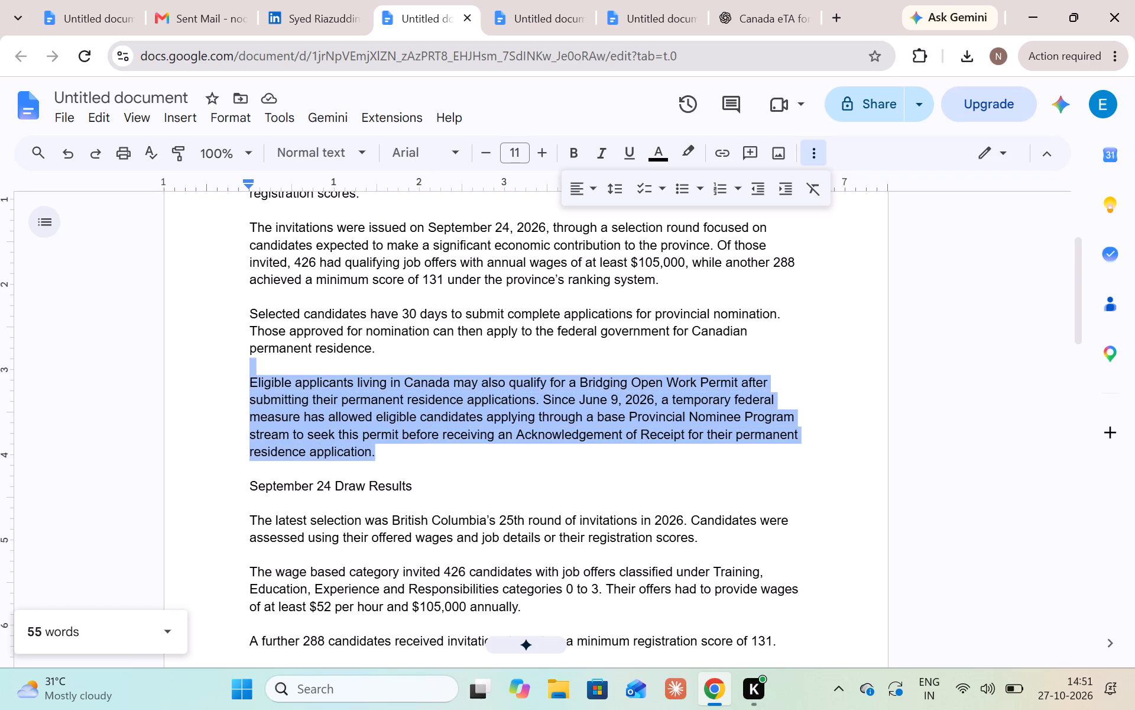
left_click_drag(203, 370, 208, 375)
key("Delete")
key("Delete")
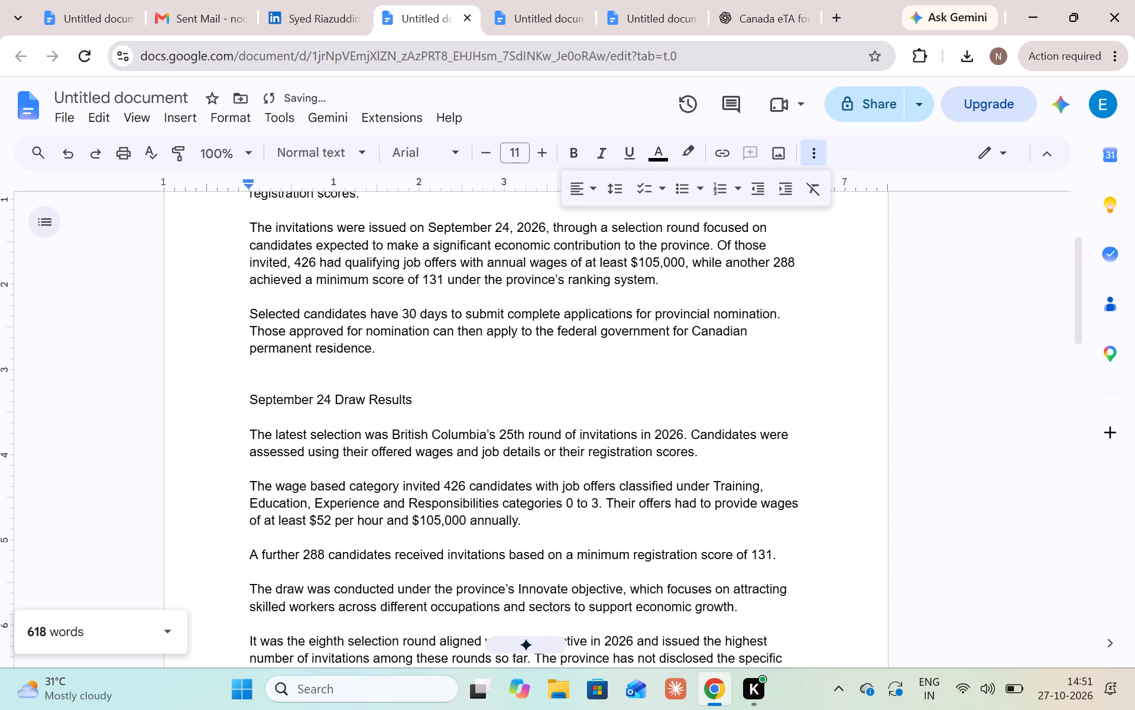
key("Delete")
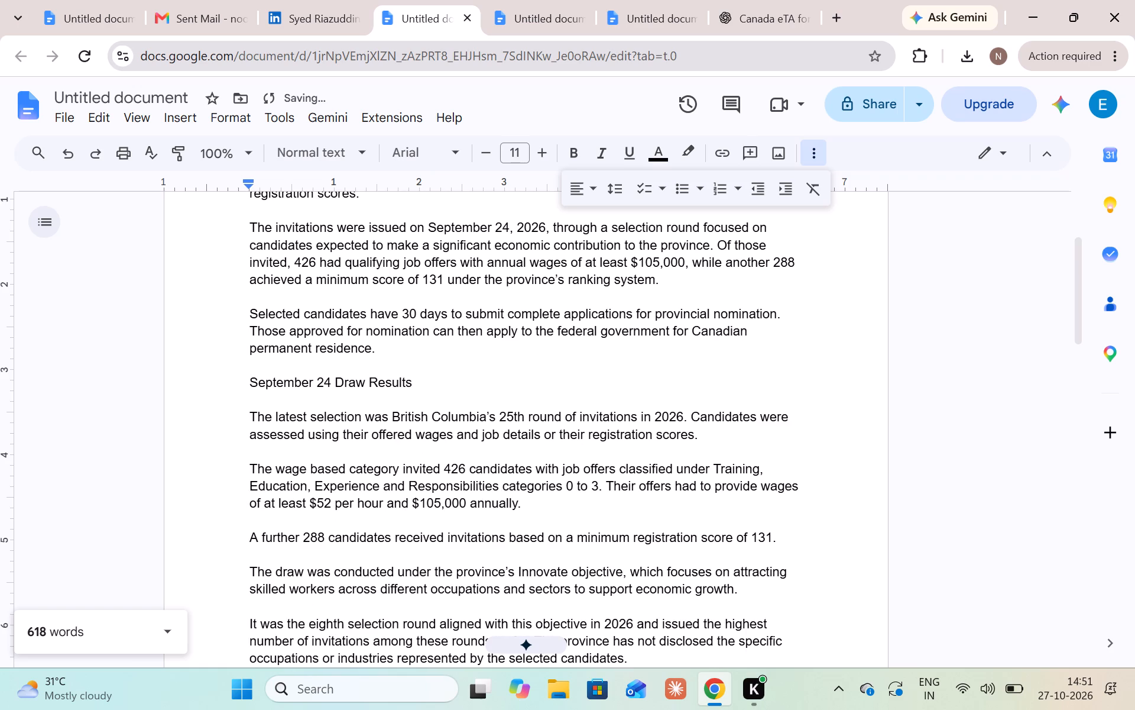
Delete the "September 24 Draw Results" heading and its blank line.
left_click_drag(486, 386, 189, 383)
key("Delete")
key("Delete")
key("Delete")
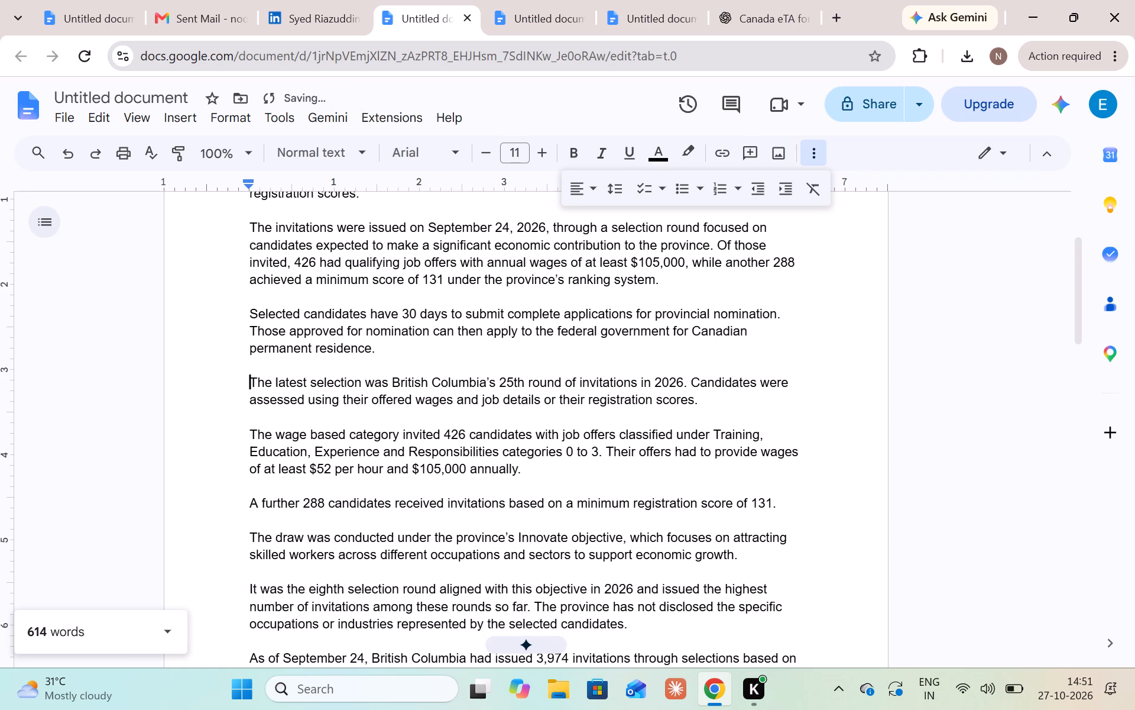
Delete the sentence starting "Candidates were assessed" and join the "The wage based category" paragraph onto the "The latest selection" sentence.
left_click_drag(713, 397, 693, 389)
key("Delete")
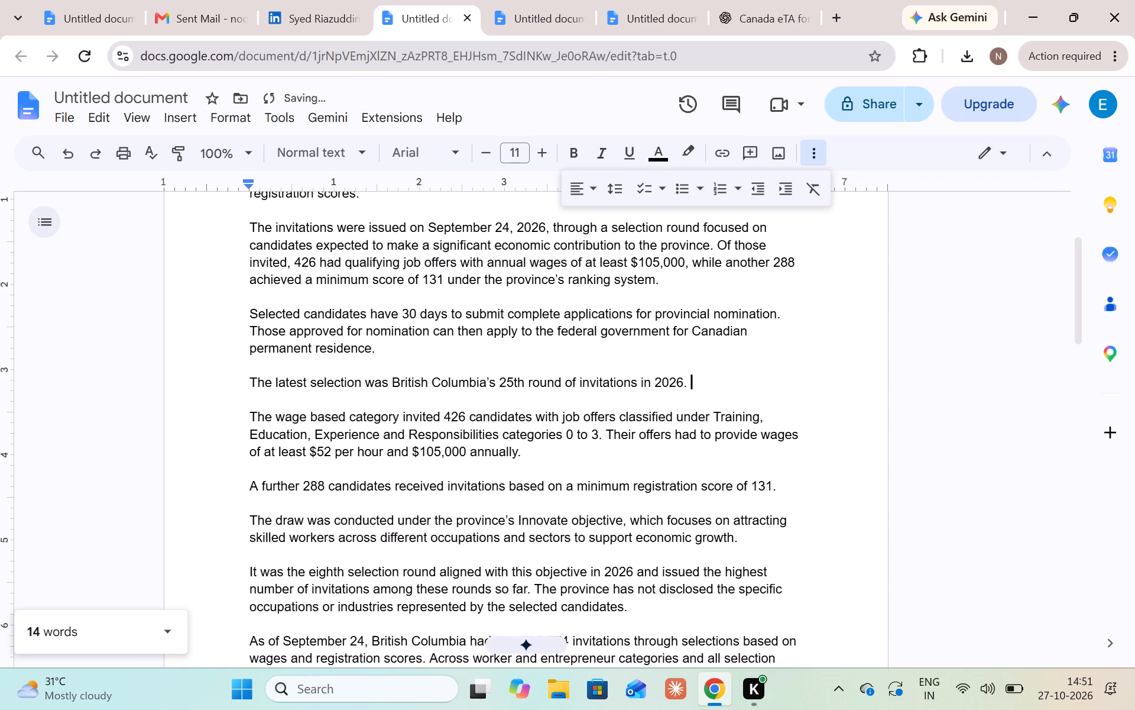
key("Delete")
key("Delete")
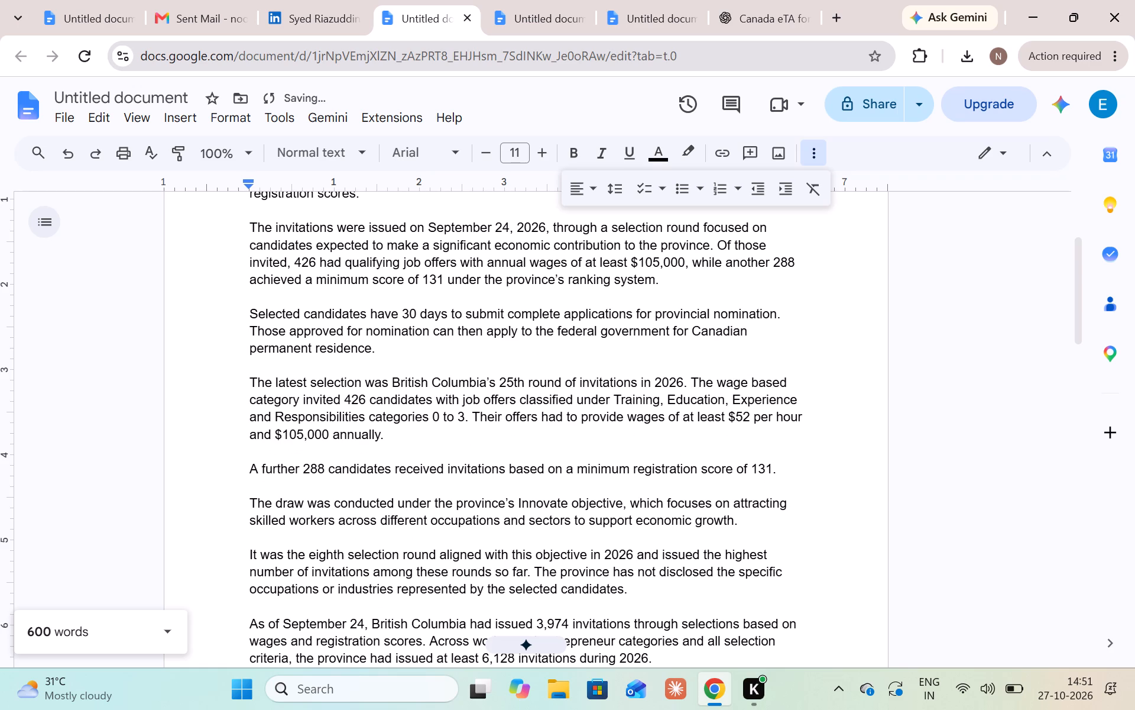
Review the article from the title through the section on future high economic impact selections.
scroll(429, 331, "up", 1)
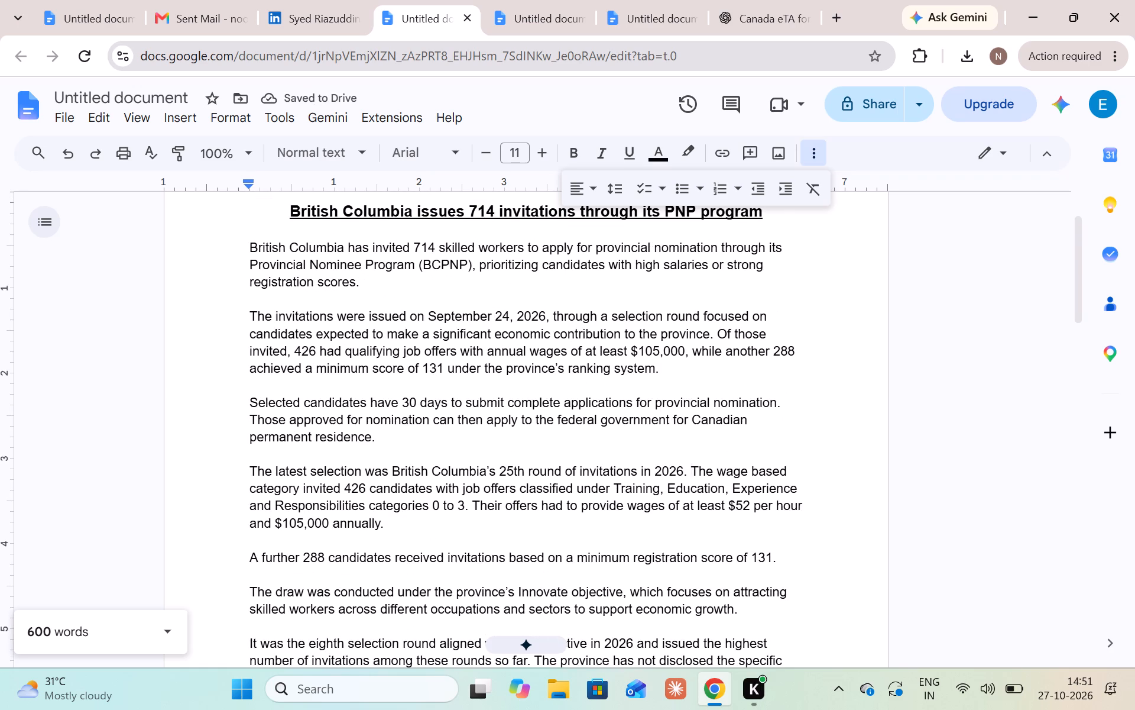
scroll(420, 313, "down", 1)
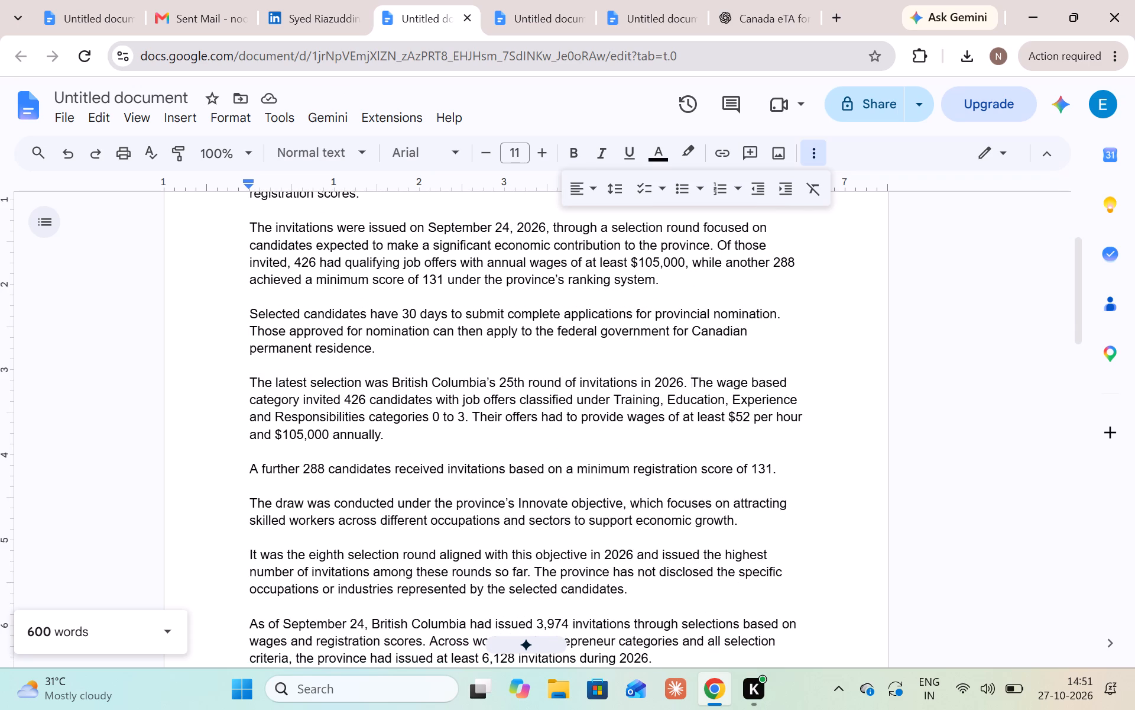
scroll(490, 285, "down", 2)
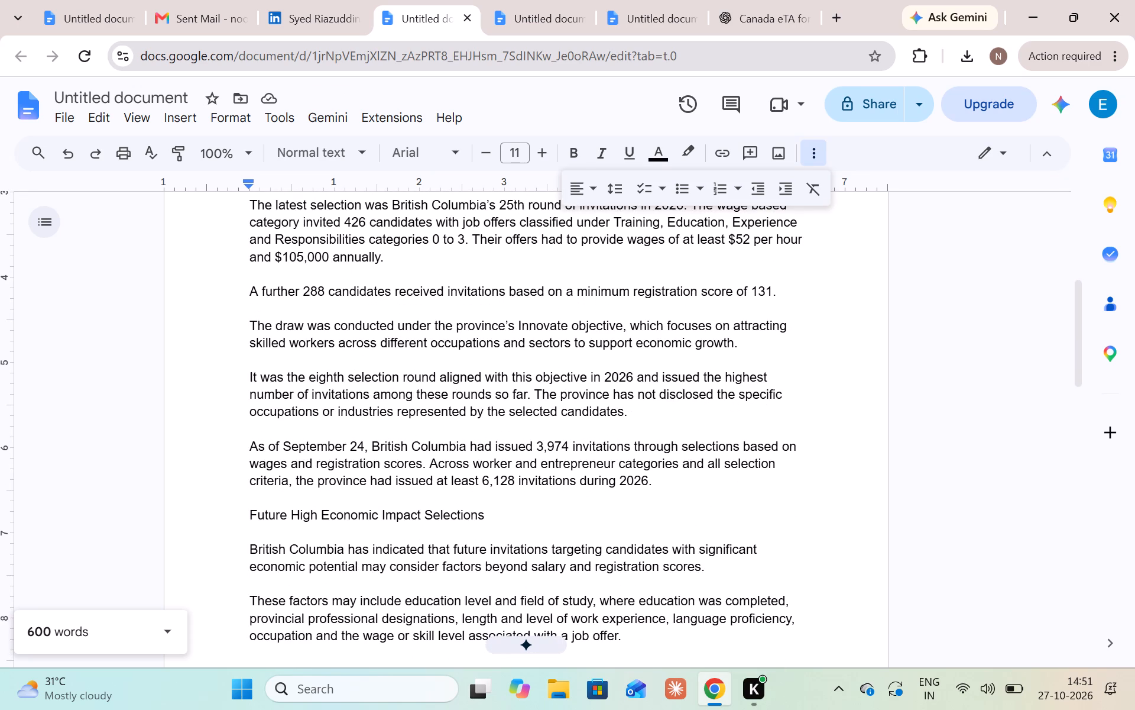
scroll(382, 311, "up", 4)
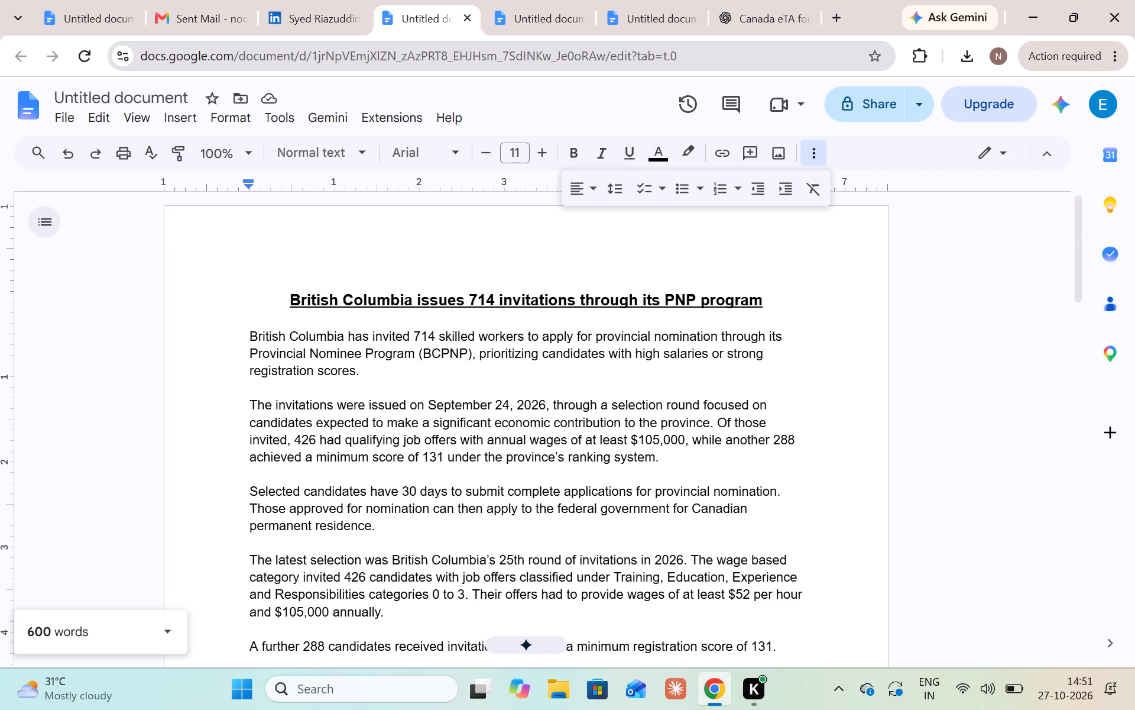
scroll(722, 455, "down", 5)
scroll(722, 457, "up", 1)
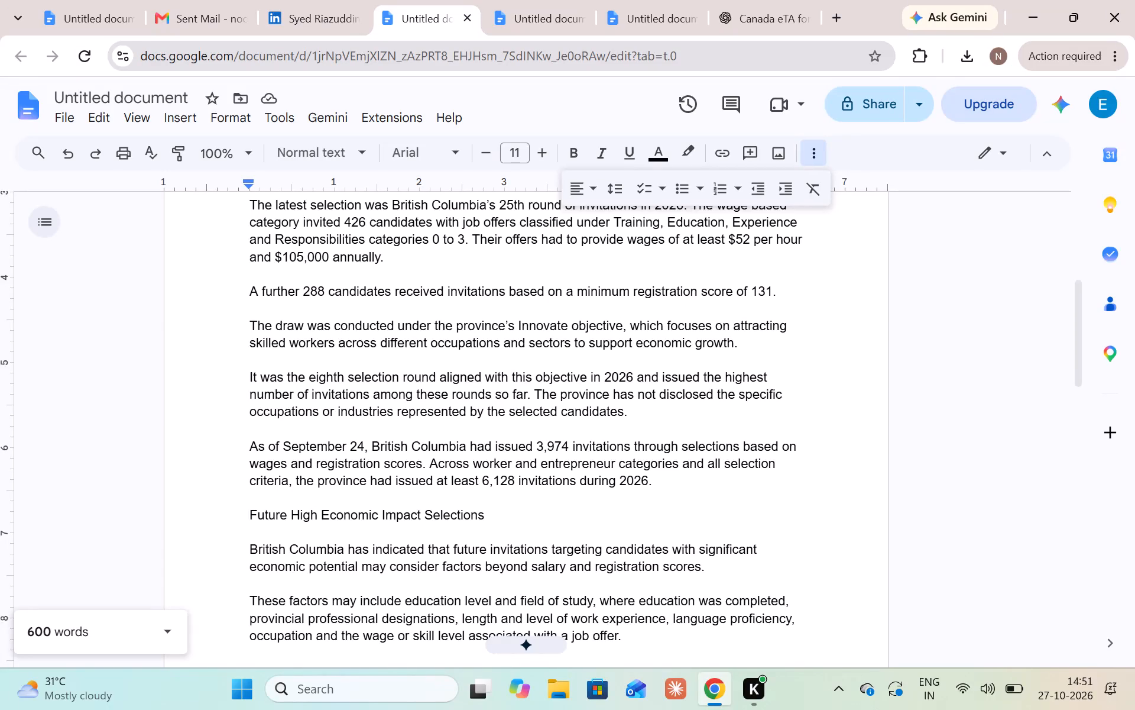
scroll(723, 443, "up", 1)
scroll(723, 443, "down", 1)
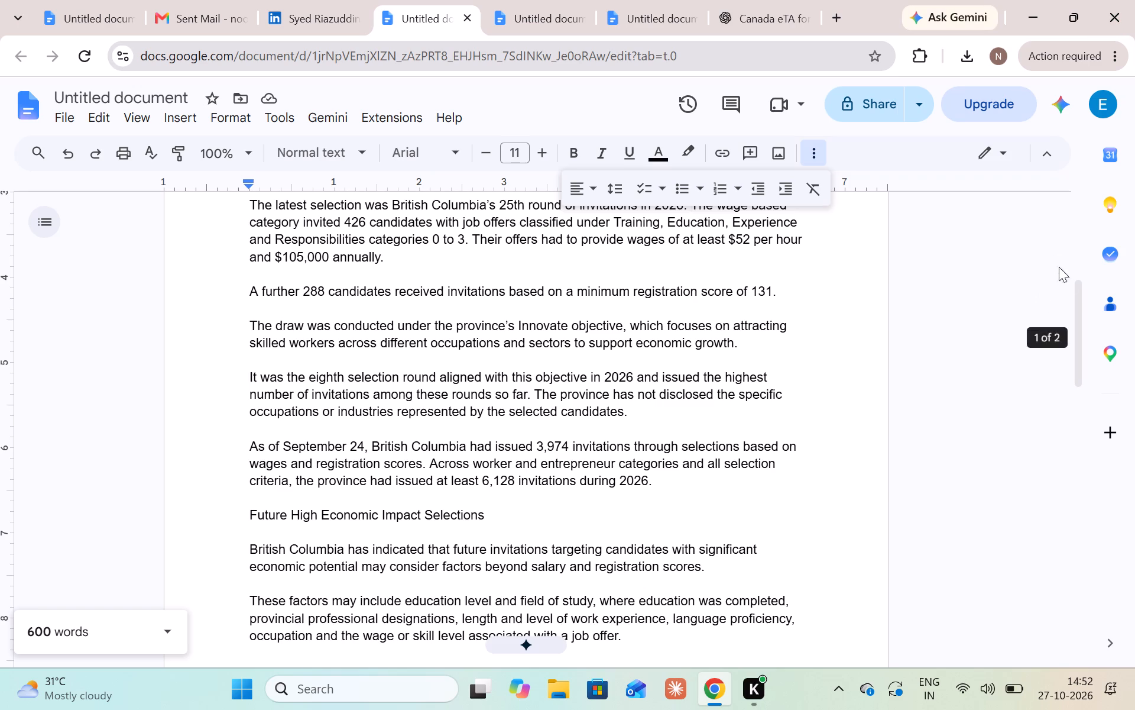
Delete the paragraph starting "It was the eighth selection round" together with its blank line.
left_click(389, 417)
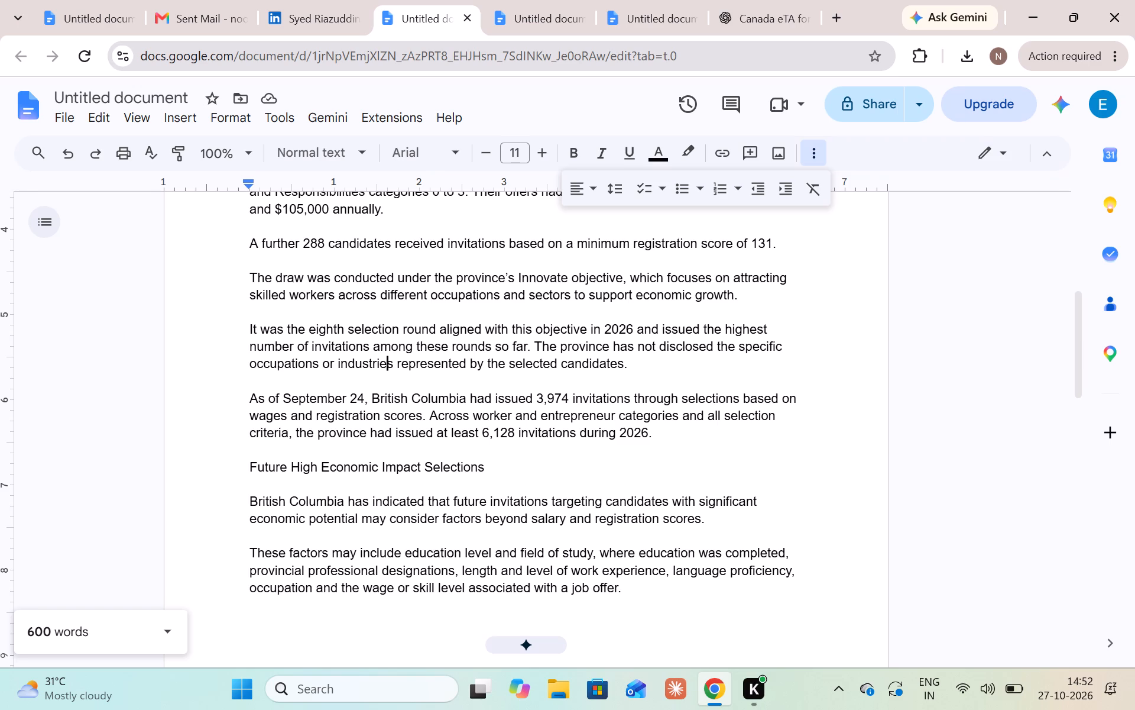
left_click_drag(638, 361, 628, 361)
left_click_drag(628, 361, 50, 310)
scroll(425, 430, "up", 1)
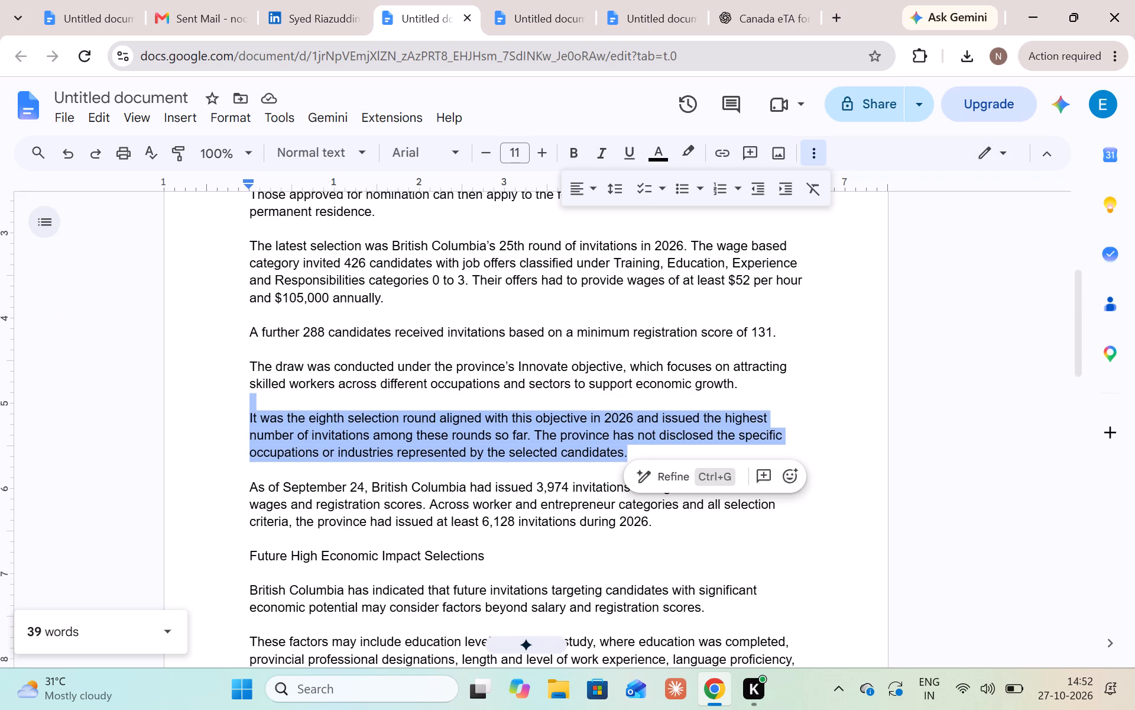
key("BackSpace")
key("BackSpace")
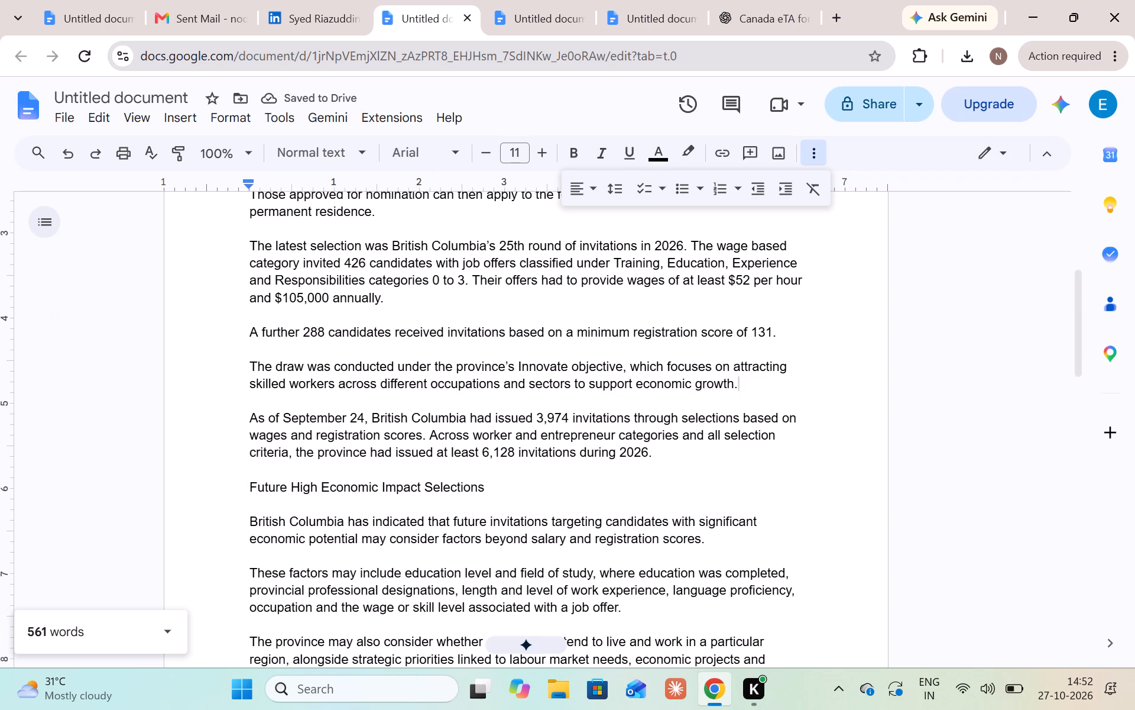
Replace "September 24" with "now" in the sentence starting "As of" about the 3,974 invitations.
left_click_drag(286, 415, 361, 415)
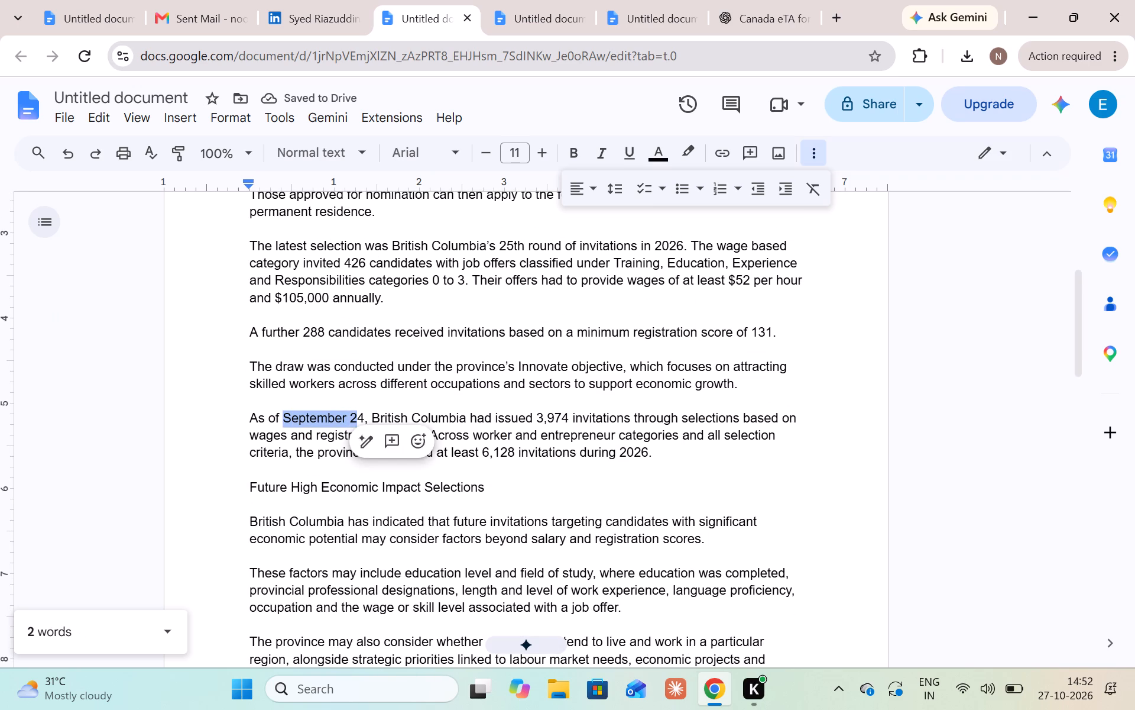
key("Delete")
key("Delete")
type("now")
key("space")
key("BackSpace")
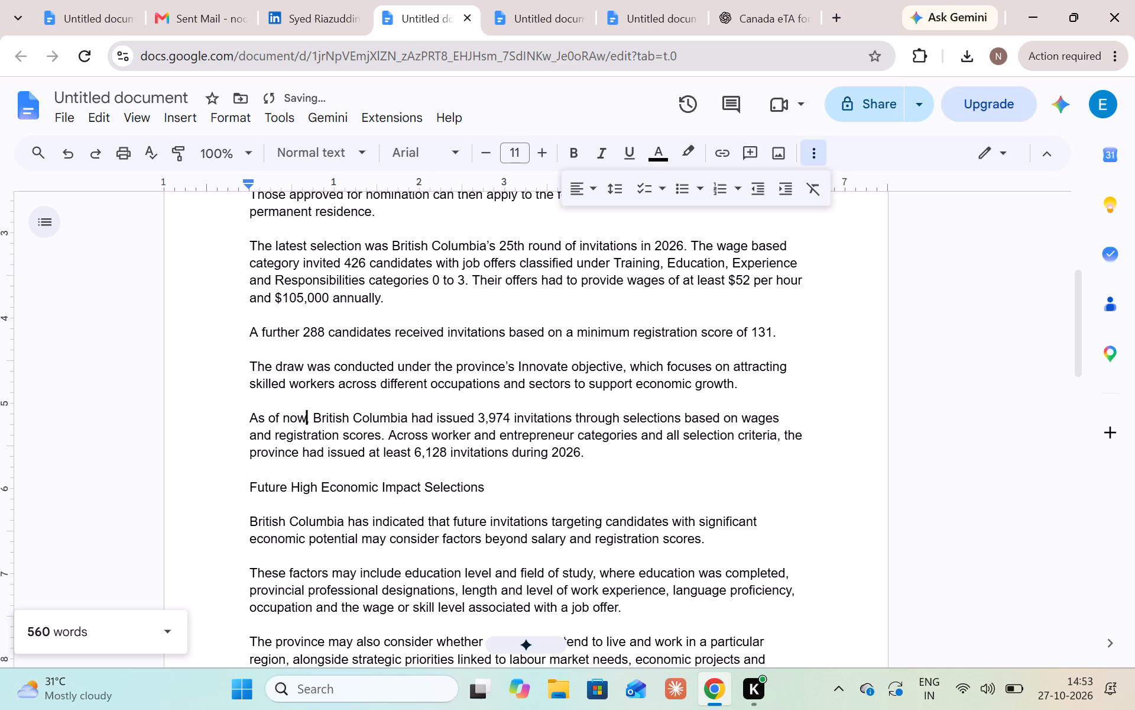
Replace "British Columbia had" with "the province has" after "As of now," in the 3,974 invitations sentence.
key("Right")
key("Right")
type("the provin")
type("ce")
key("space")
key("Delete")
key("Delete")
key("Delete")
key("Delete")
key("Delete")
key("Delete")
key("Delete")
key("Delete")
key("Delete")
key("Delete")
key("Delete")
key("Delete")
key("Delete")
key("Delete")
key("Delete")
key("Delete")
key("Delete")
key("Delete")
key("Delete")
key("Delete")
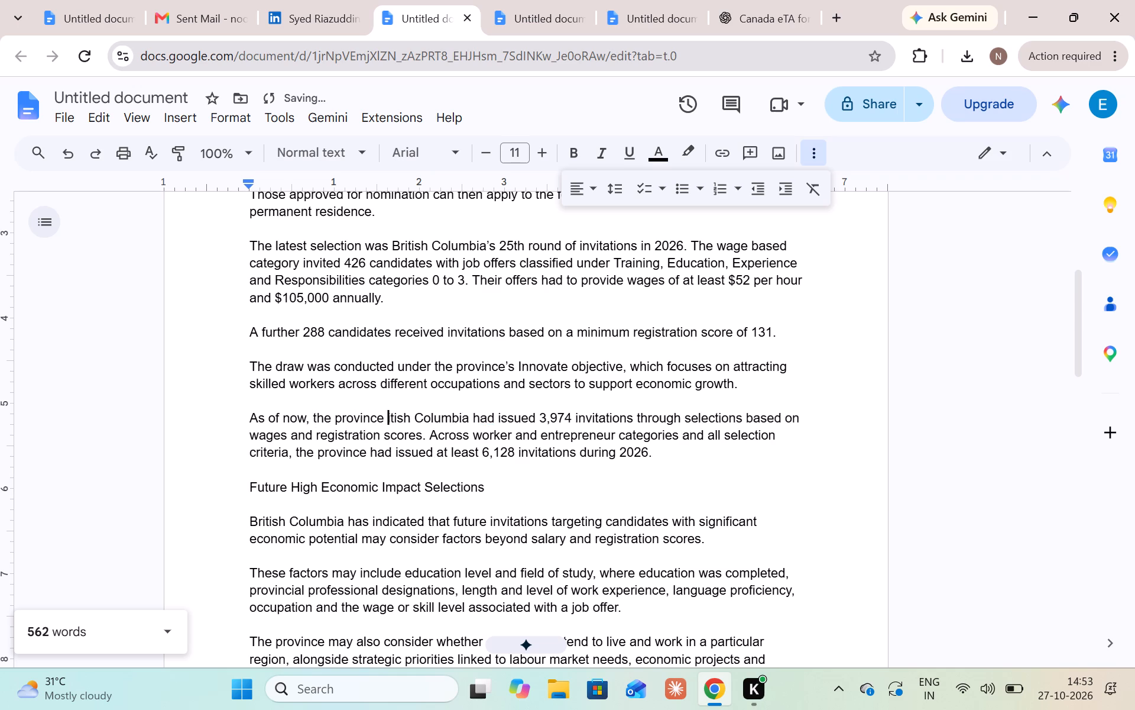
type("has")
key("space")
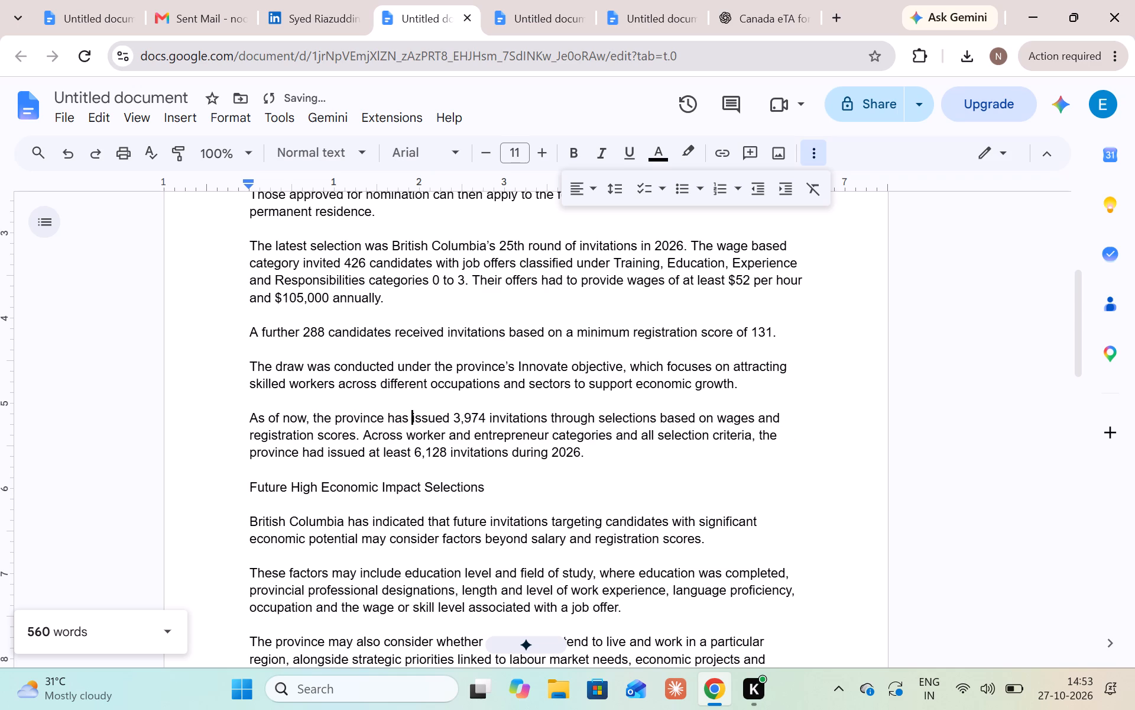
Change "had" to "has" in "the province had issued at least 6,128 invitations".
scroll(620, 320, "down", 1)
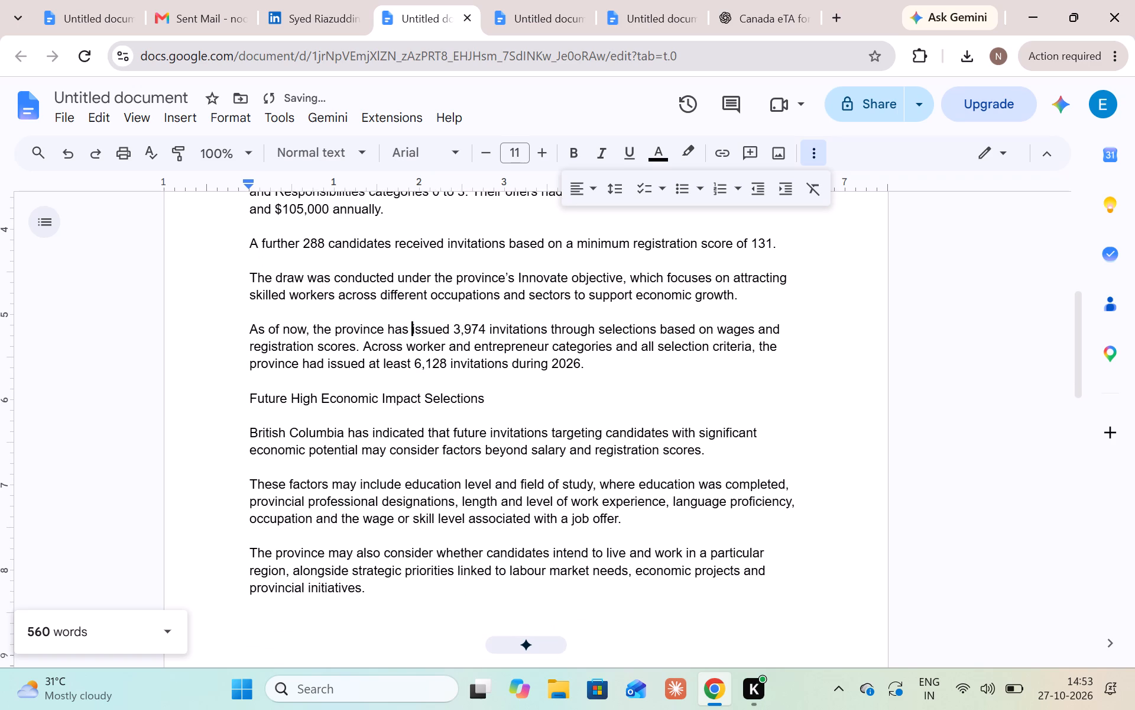
left_click(325, 360)
key("BackSpace")
key("a")
key("BackSpace")
key("s")
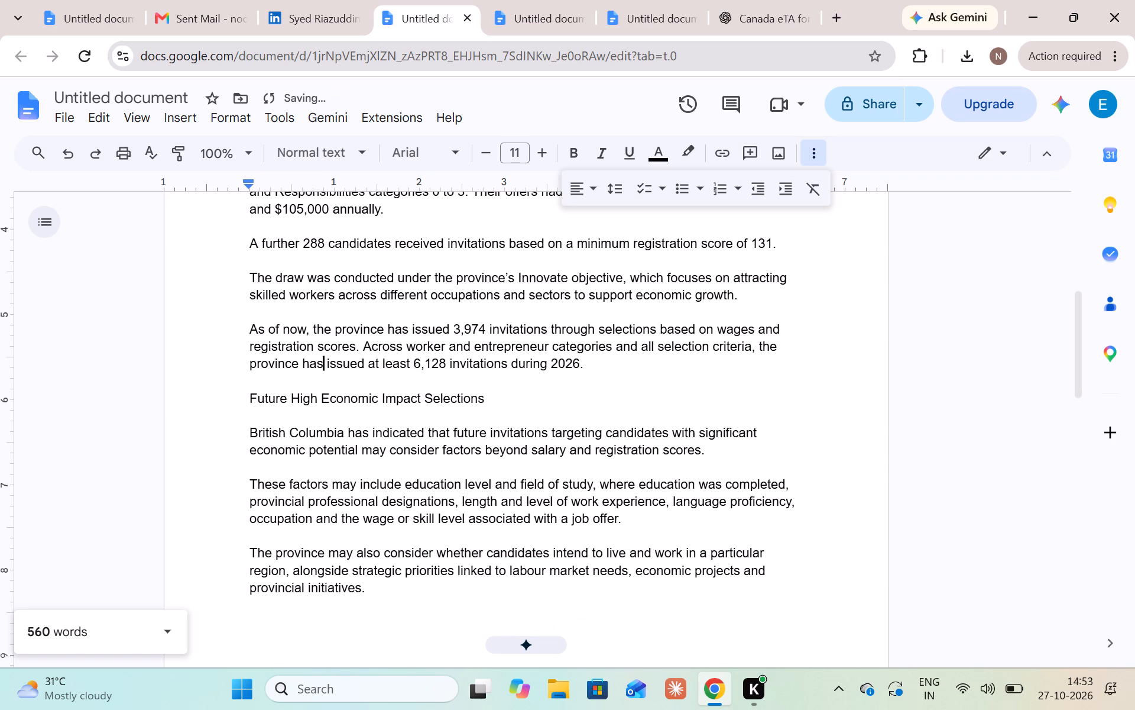
Replace "during 2026" with "this year" at the end of the 6,128 invitations sentence.
double_click(515, 370)
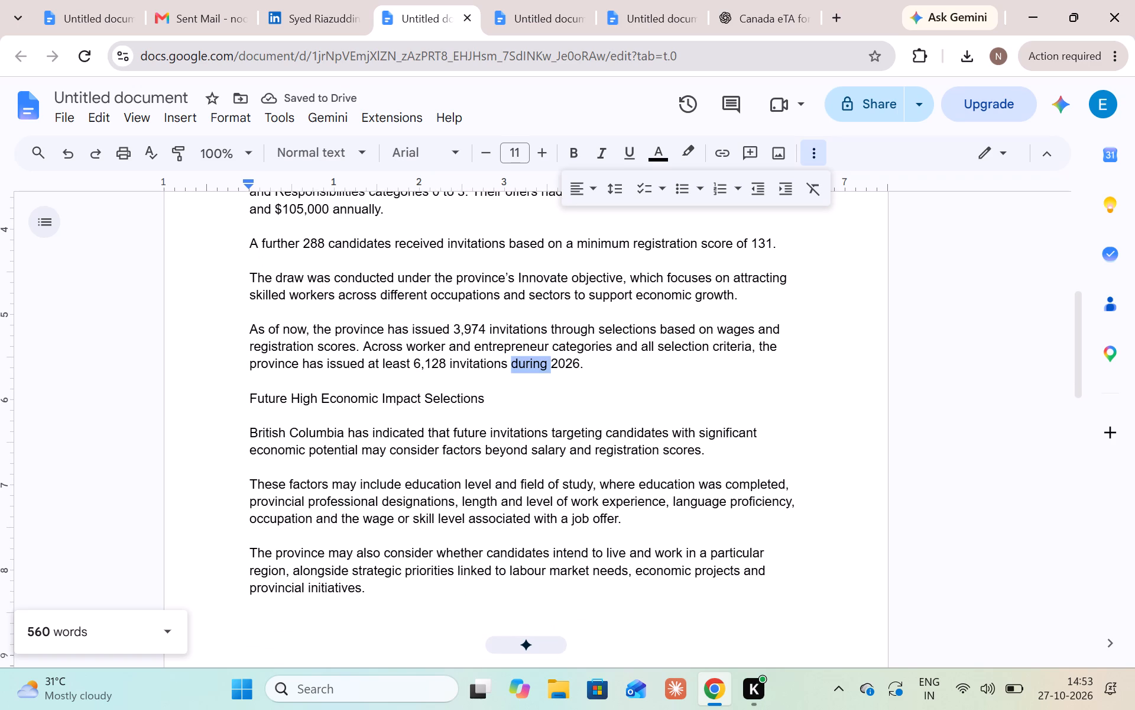
type("th")
key("i")
type("s")
key("space")
type("yea")
key("r")
key("Delete")
key("Delete")
key("Delete")
key("Delete")
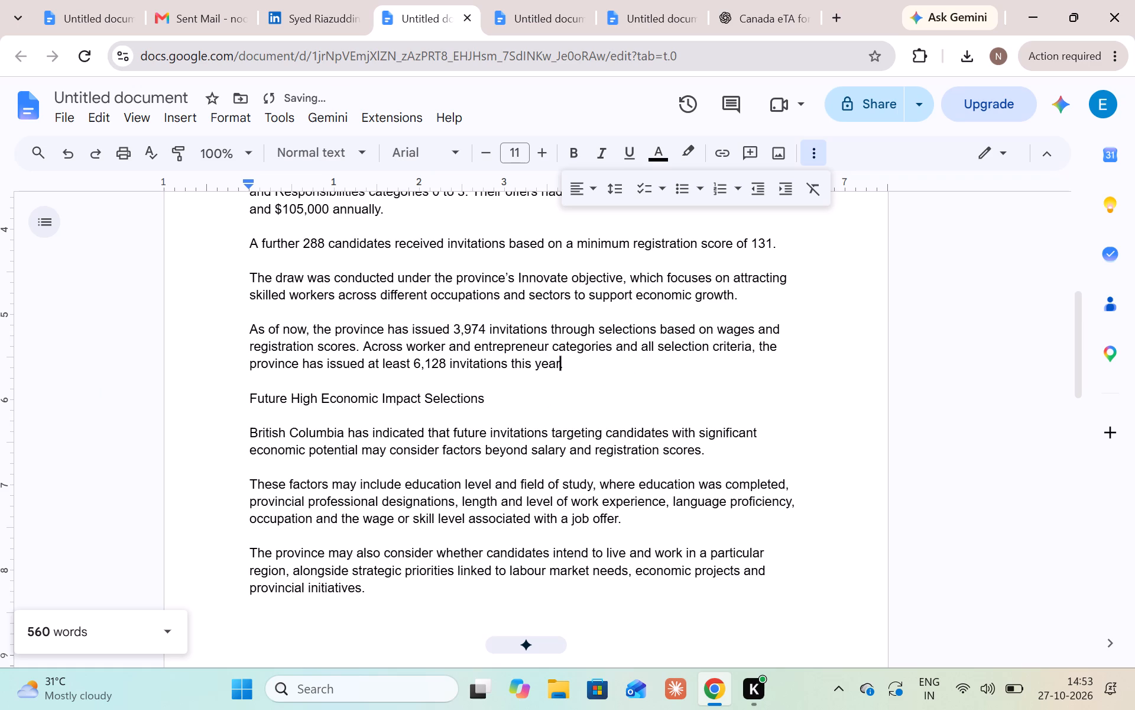
Select the text from the "Future High Economic Impact Selections" heading through the "Skills Immigration Registration Pool" heading.
left_click_drag(215, 397, 767, 400)
scroll(719, 425, "down", 4)
scroll(767, 400, "down", 2)
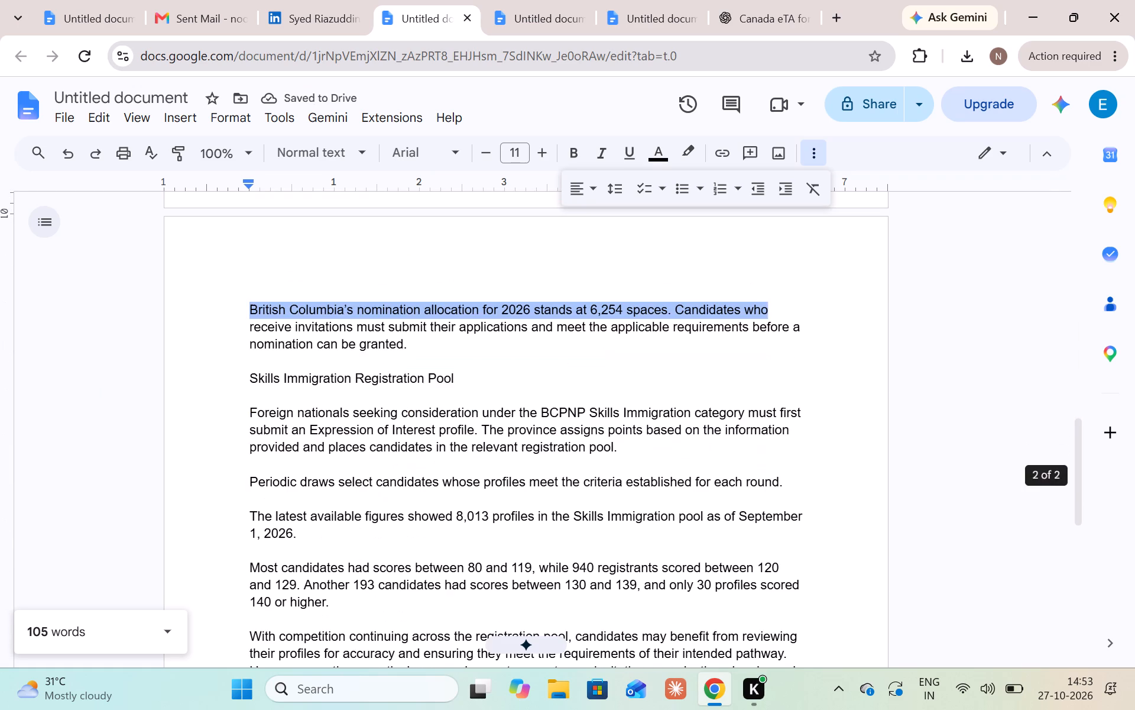
left_click_drag(767, 400, 696, 390)
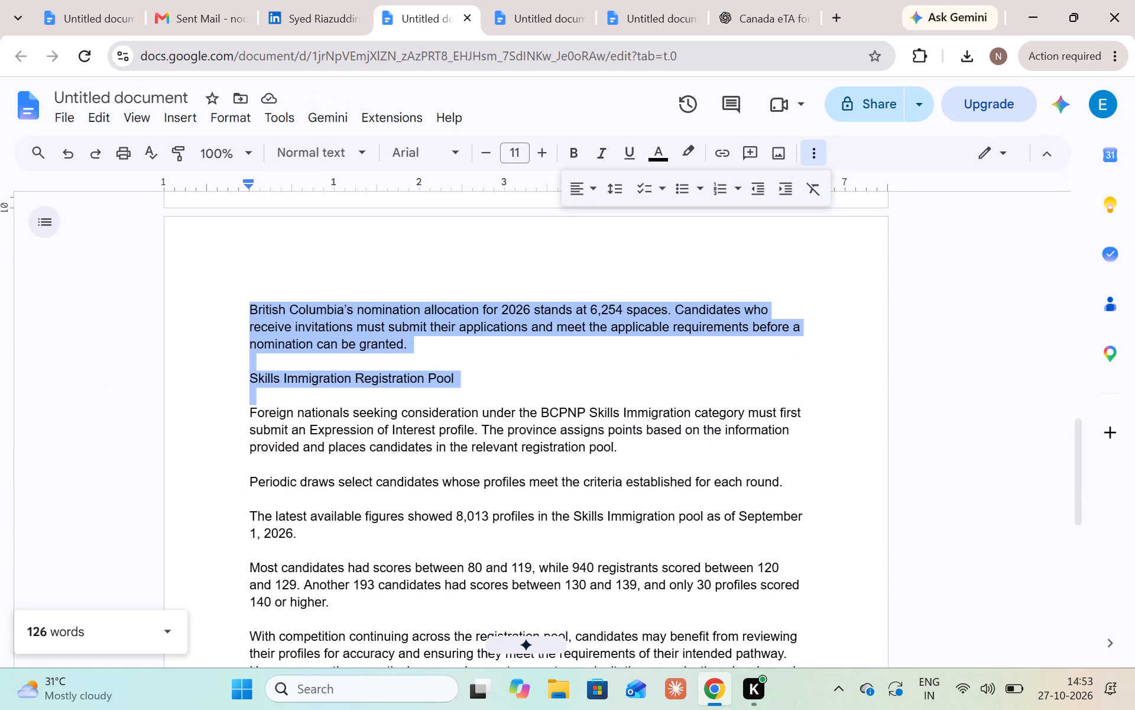
left_click_drag(696, 390, 701, 390)
left_click_drag(701, 390, 702, 390)
Delete everything from the "Future High Economic Impact Selections" heading through the final registration pool paragraph, including the spare blank line above the underlined contact paragraph.
left_click_drag(702, 390, 728, 459)
scroll(705, 389, "down", 3)
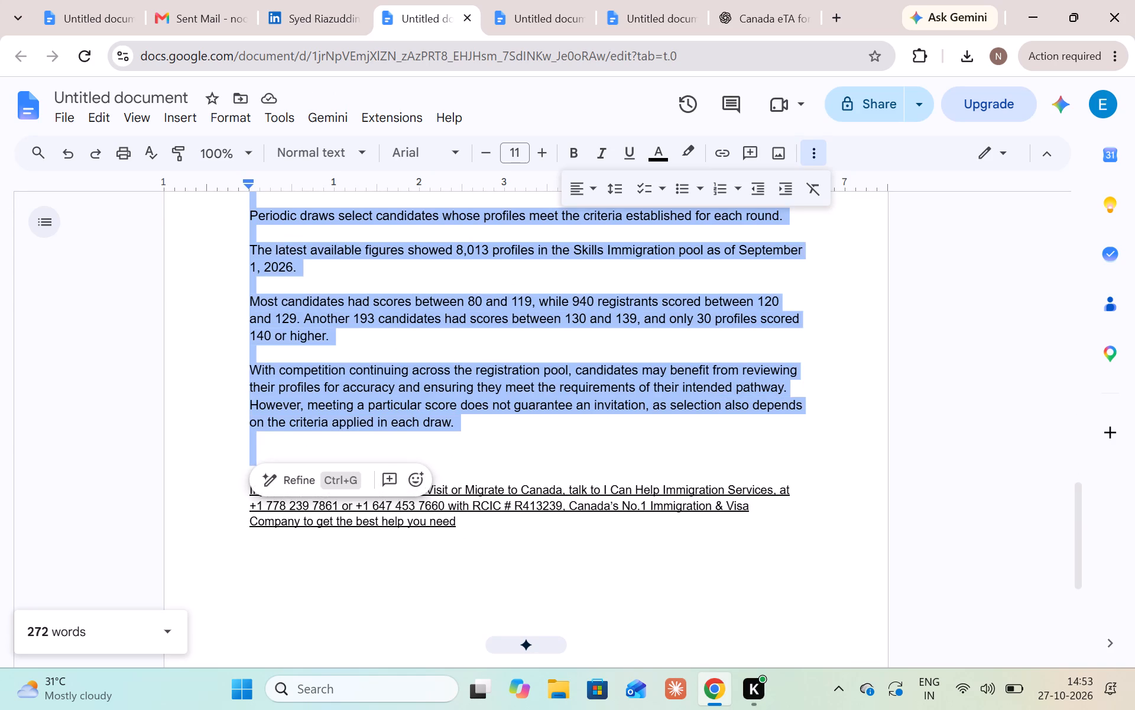
key("BackSpace")
key("Delete")
Name the document "British Columbia issues 714 invitations through its PNP program", matching its headline.
scroll(507, 348, "up", 3)
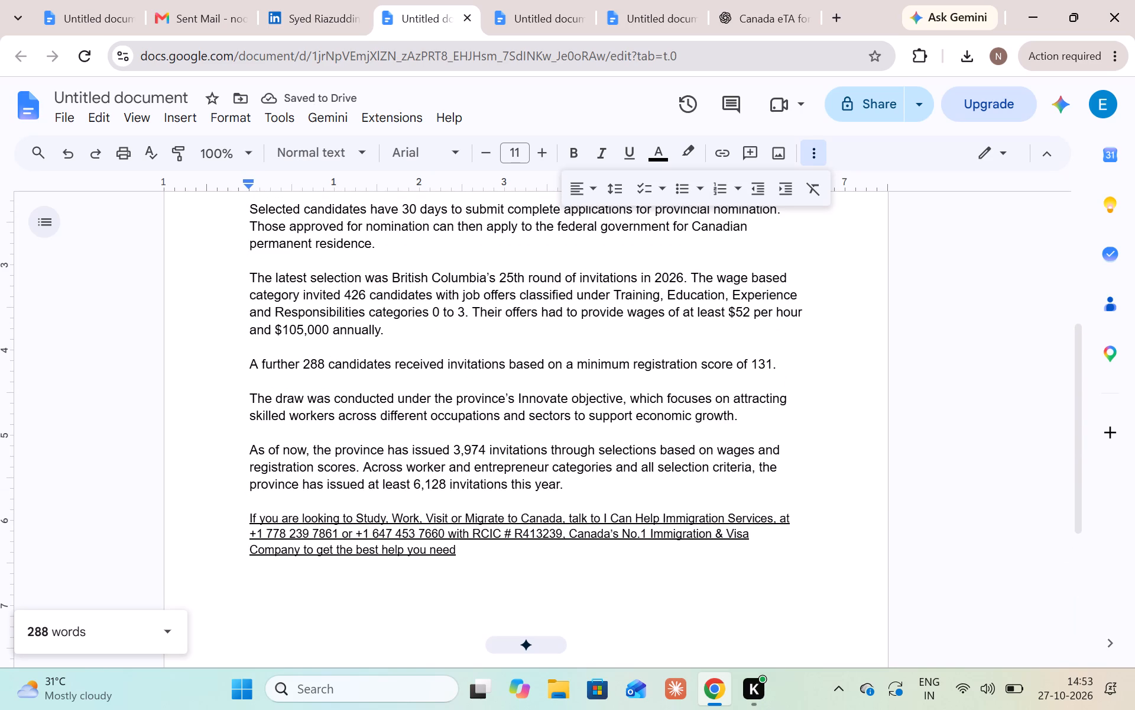
scroll(465, 268, "up", 3)
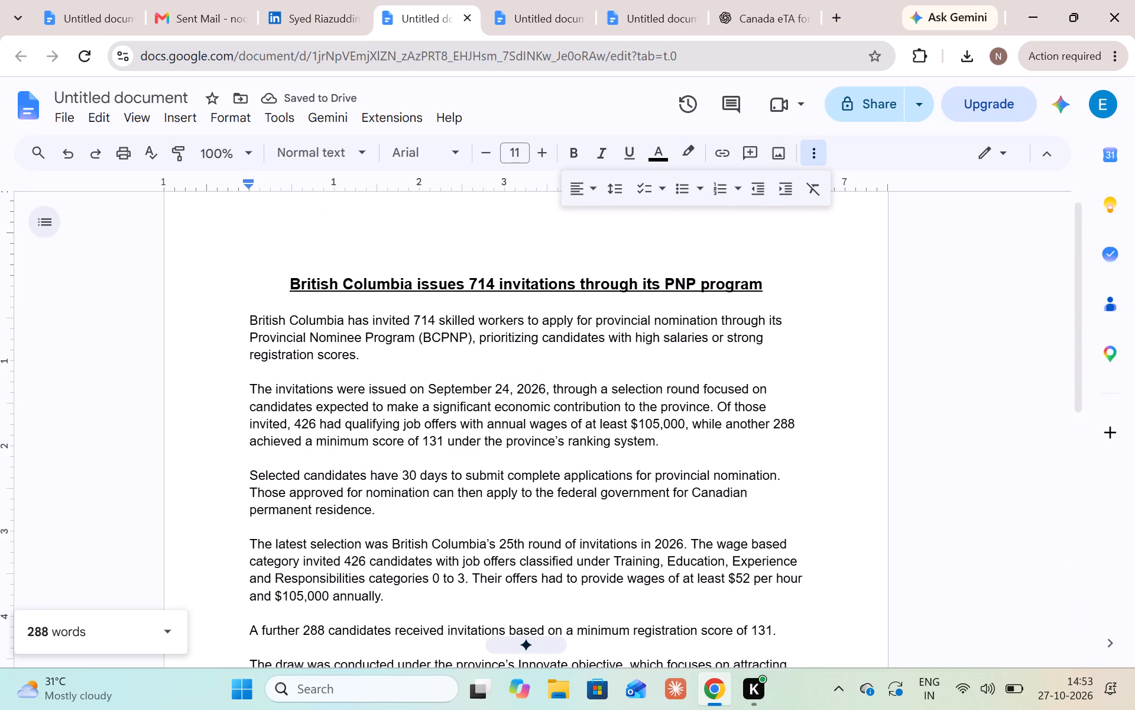
left_click(98, 92)
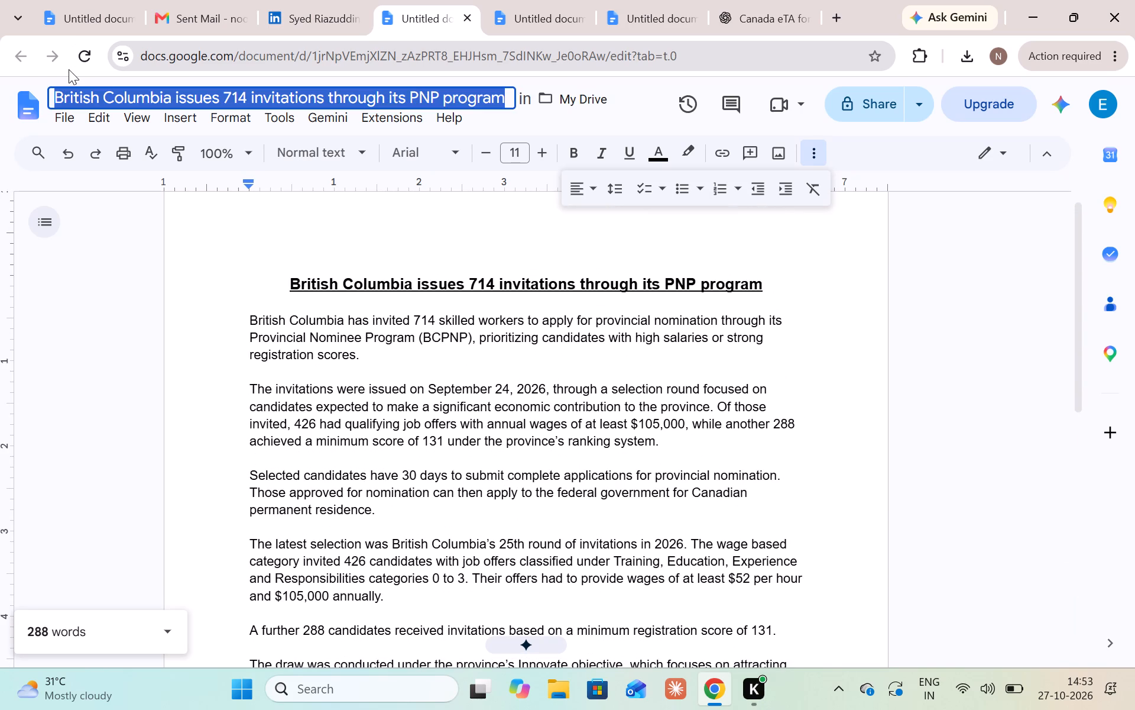
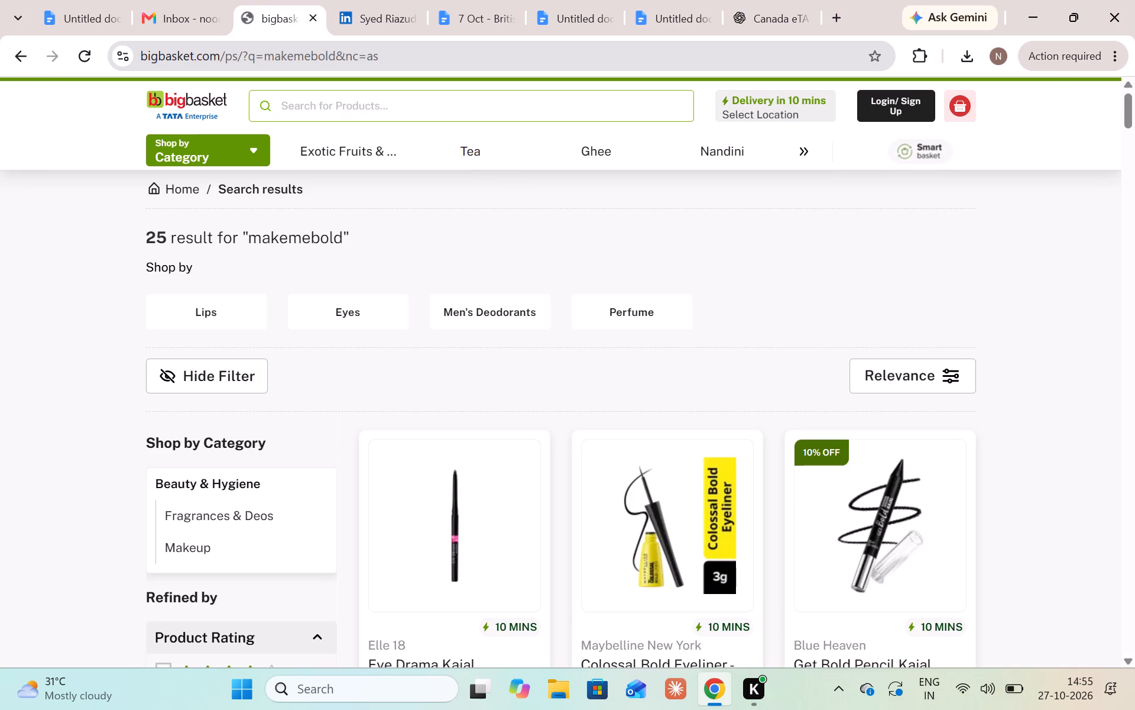
Search the web for "makemeebold automatic hair curler" using the suggested query in place of the current shopping page address.
scroll(352, 115, "down", 1)
left_click(375, 57)
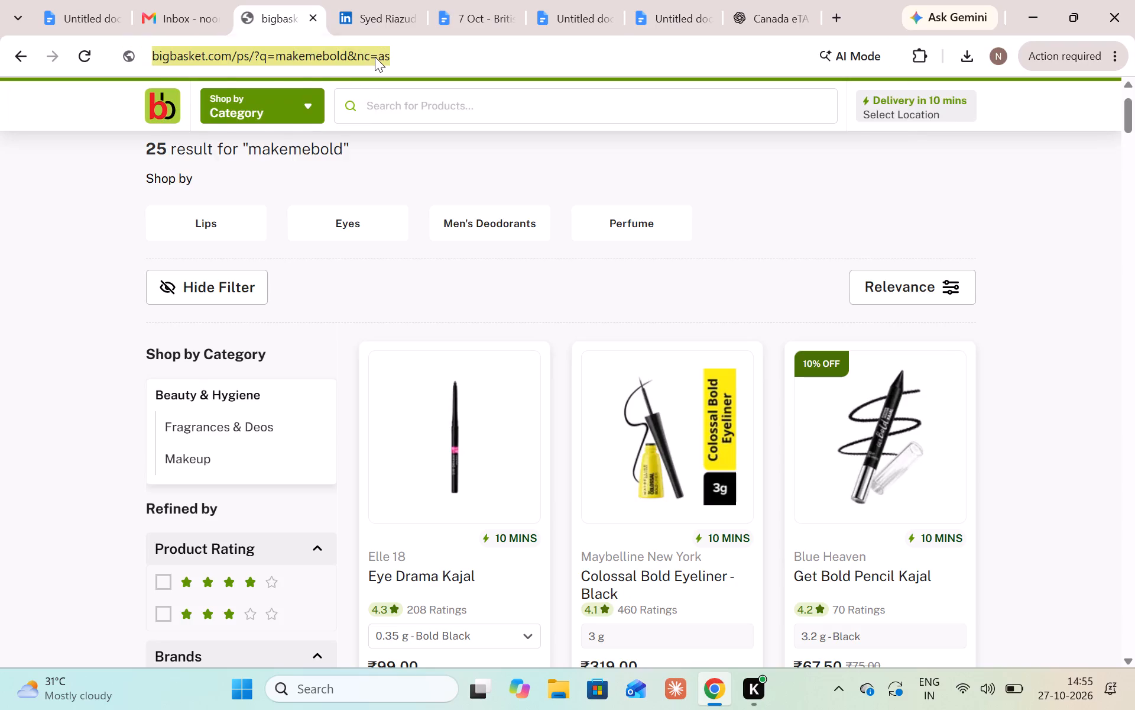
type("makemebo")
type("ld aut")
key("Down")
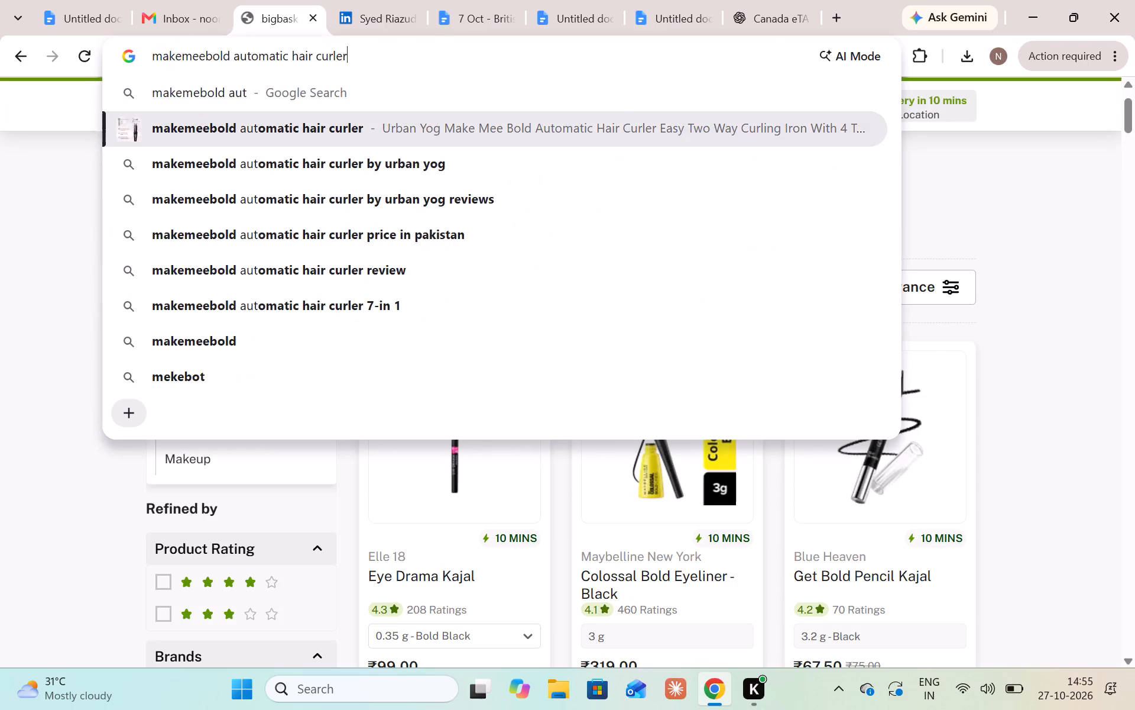
Search the web for "makemeebold automatic hair curler" and open the Makemeebold site from the organic results.
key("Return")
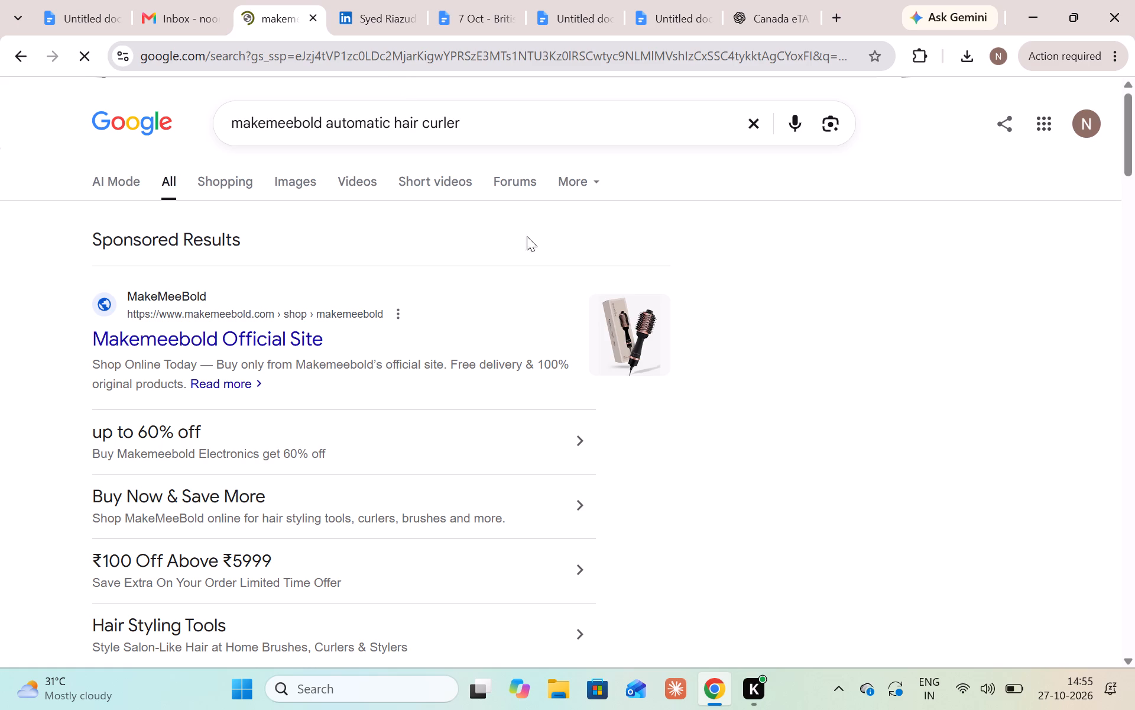
scroll(564, 233, "down", 7)
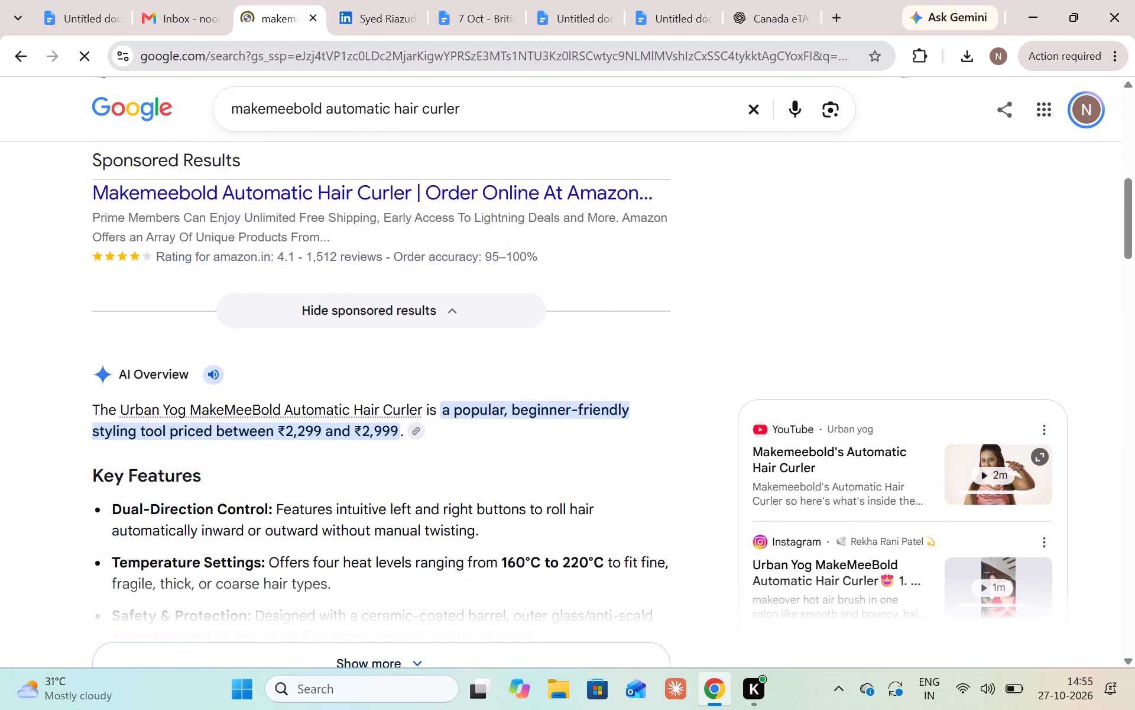
scroll(575, 217, "down", 4)
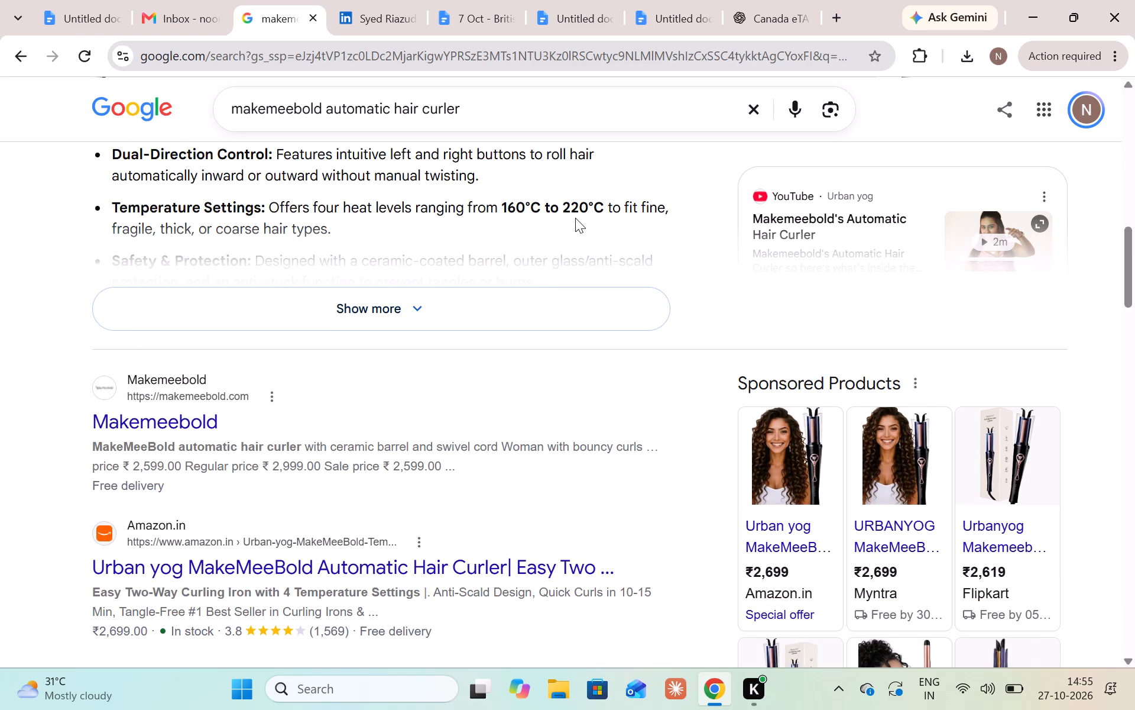
left_click(150, 418)
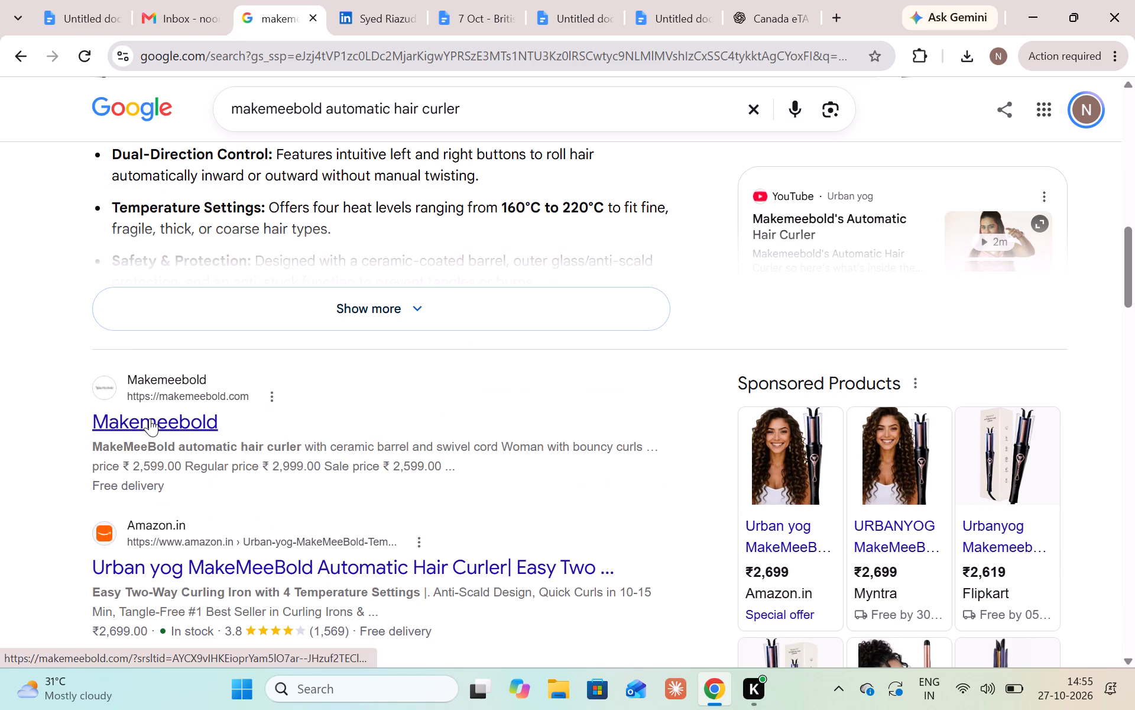
Open the product page of the MakeMeeBold Automatic Hair Curler by Urban Yog from the hair styling collection.
scroll(486, 335, "down", 9)
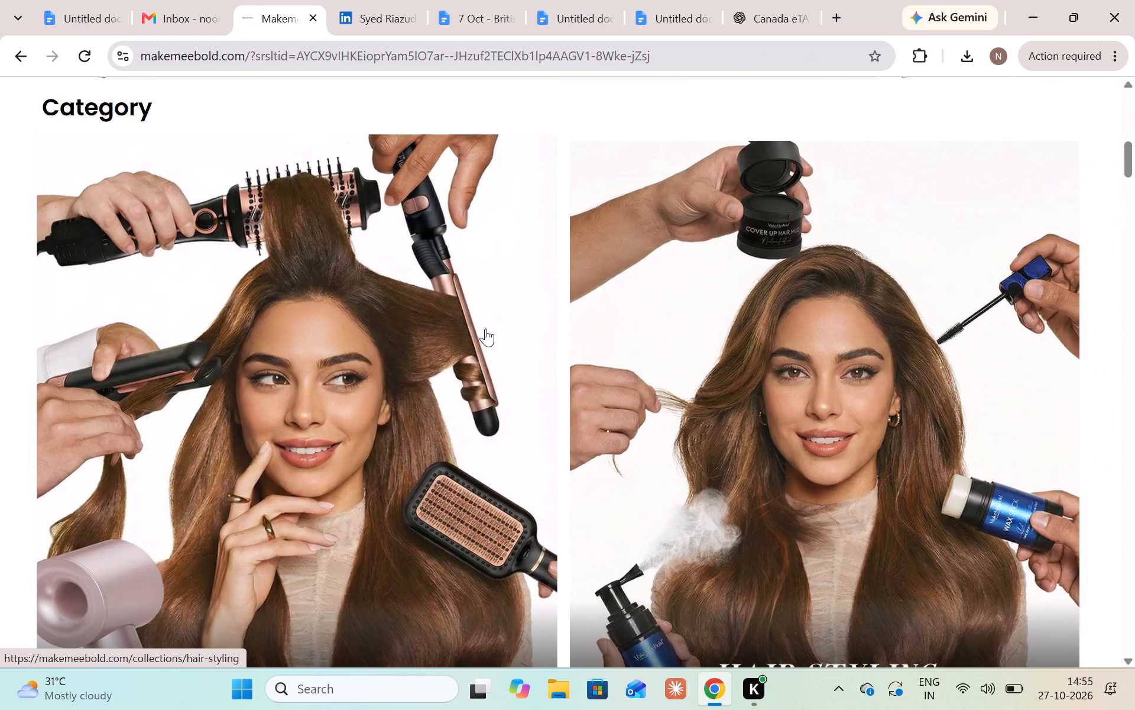
scroll(485, 328, "down", 3)
left_click(272, 369)
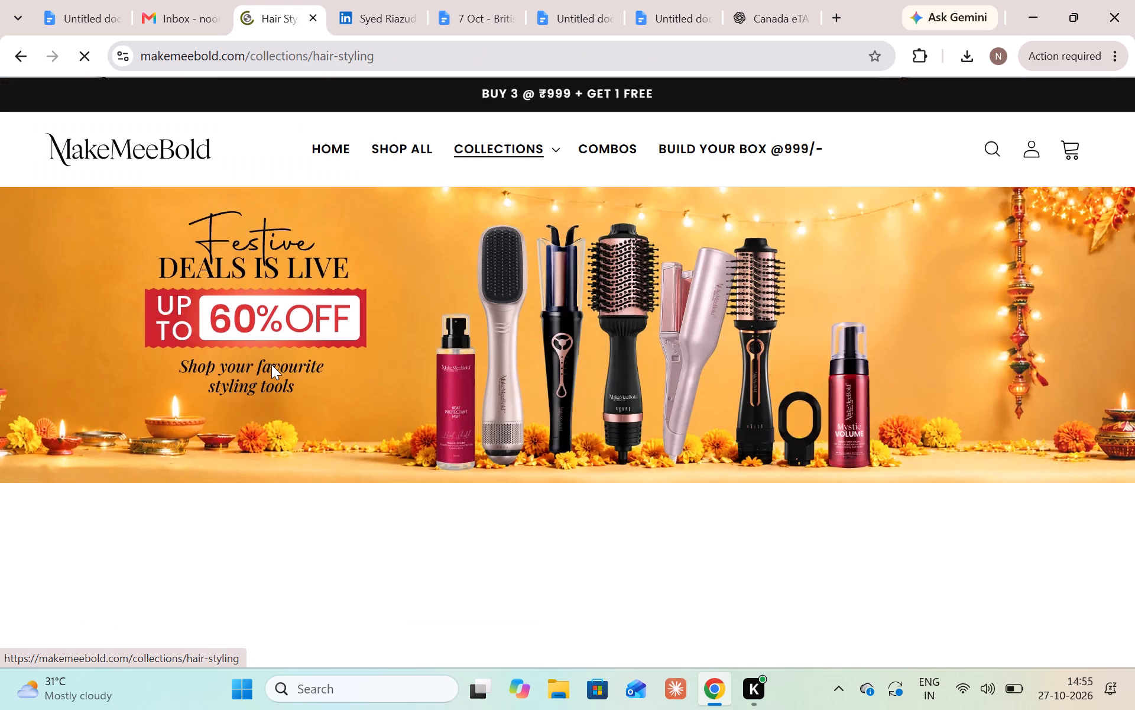
scroll(524, 312, "down", 5)
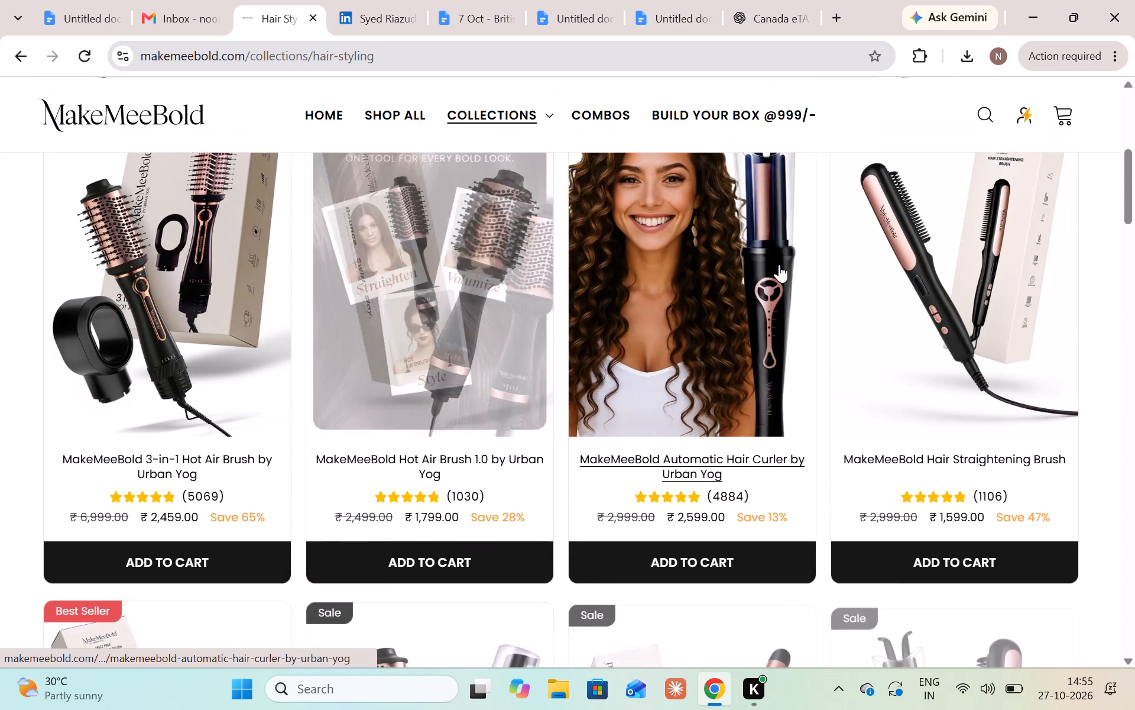
left_click(775, 259)
Dismiss the floating video, examine the curler's image with the ceramic-coated barrel features, and close the product page.
scroll(774, 259, "down", 1)
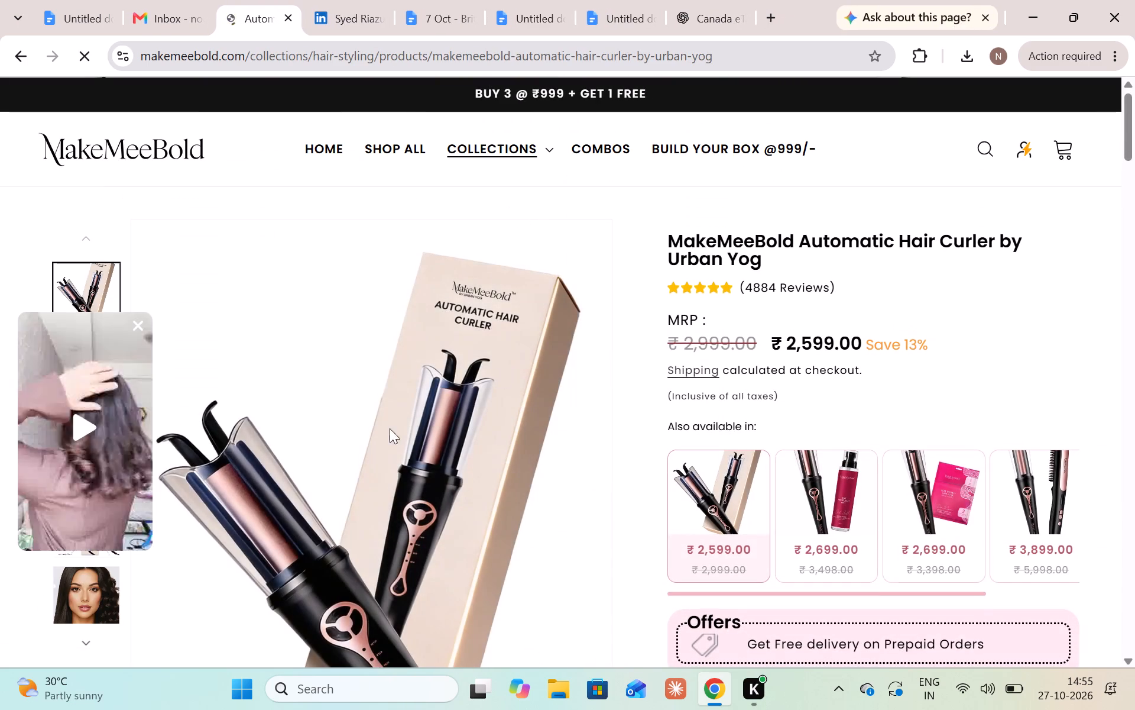
left_click(142, 322)
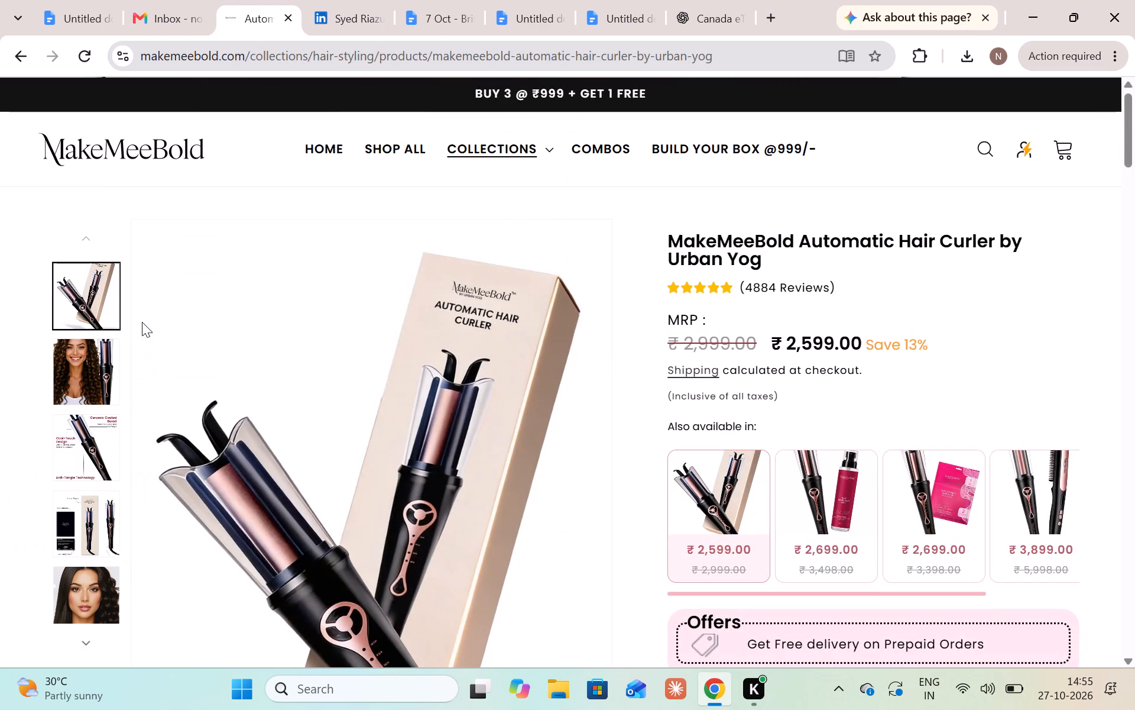
left_click(68, 451)
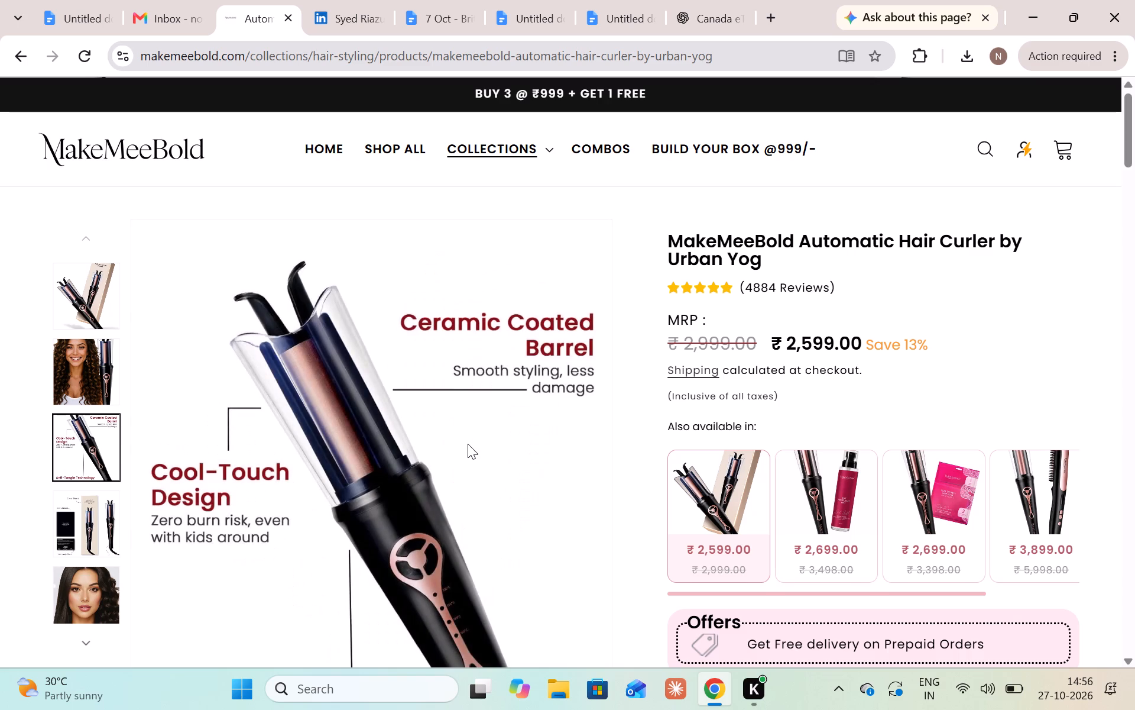
scroll(468, 444, "down", 1)
left_click(450, 457)
double_click(386, 527)
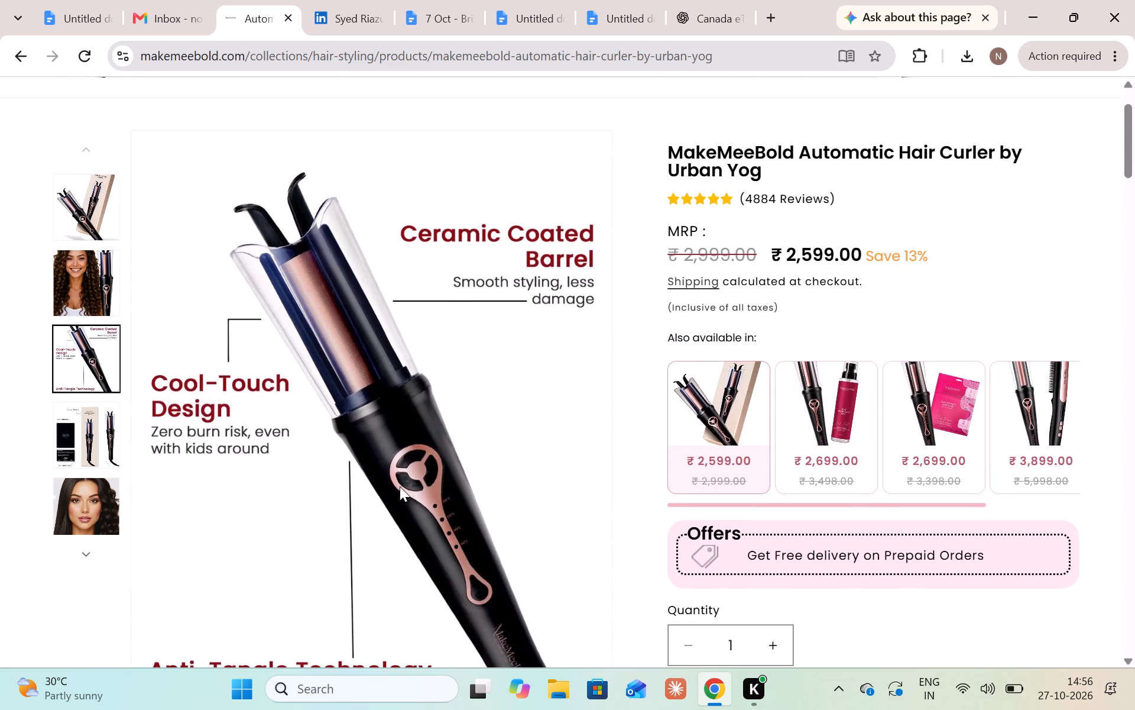
scroll(400, 472, "up", 4)
left_click(281, 22)
left_click(286, 21)
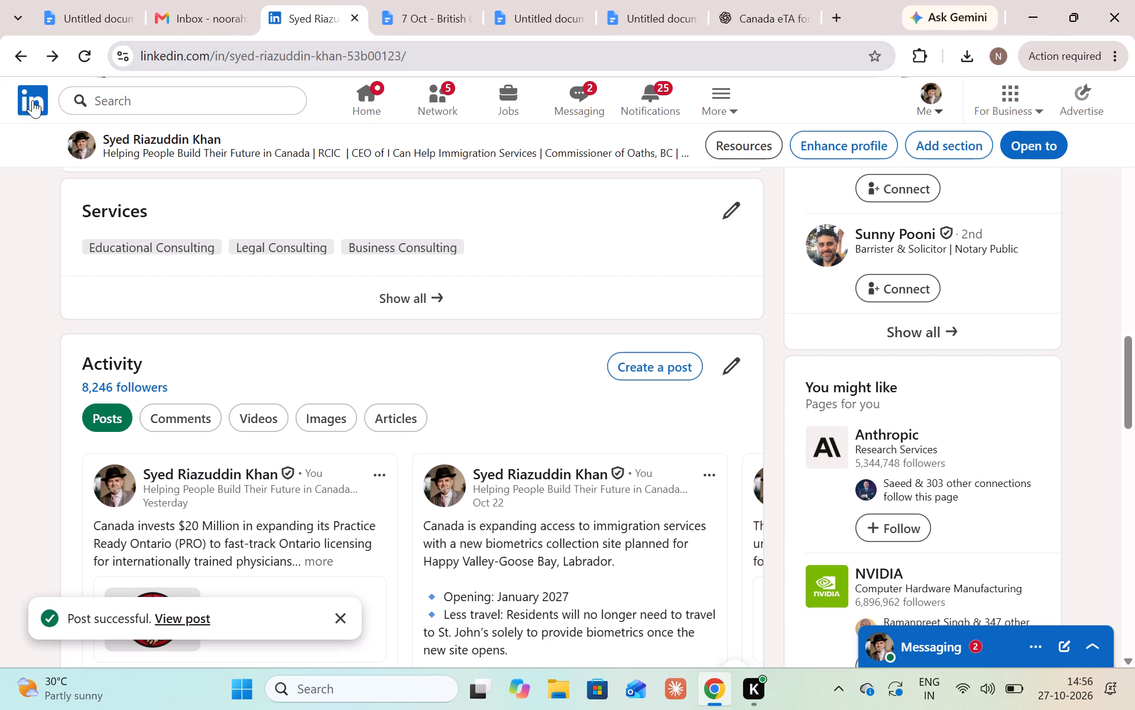
Reload the LinkedIn profile and check the newly published New Brunswick post in the Activity section.
left_click(85, 56)
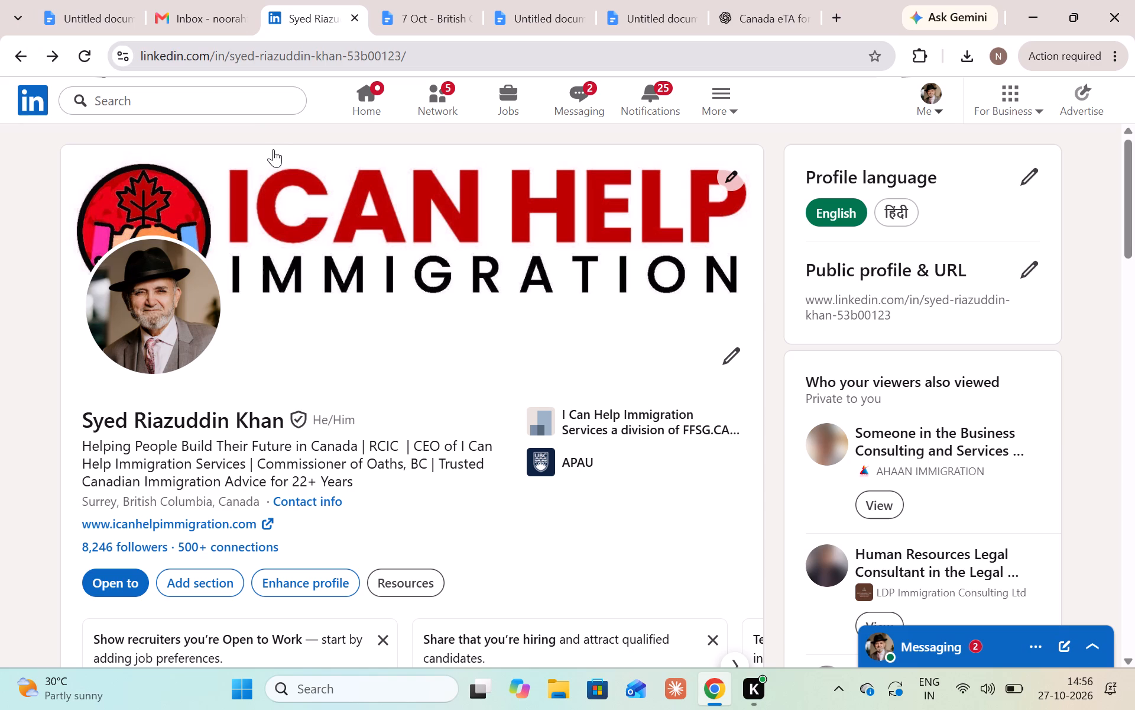
scroll(235, 273, "down", 4)
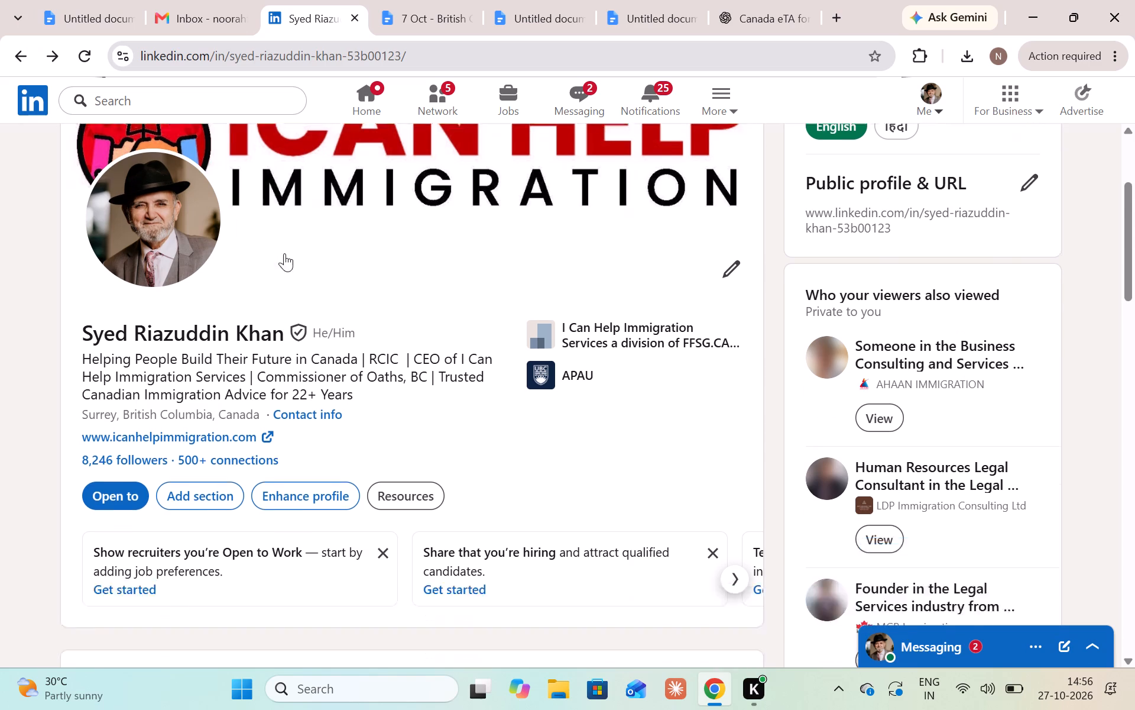
scroll(401, 293, "down", 4)
scroll(420, 373, "down", 5)
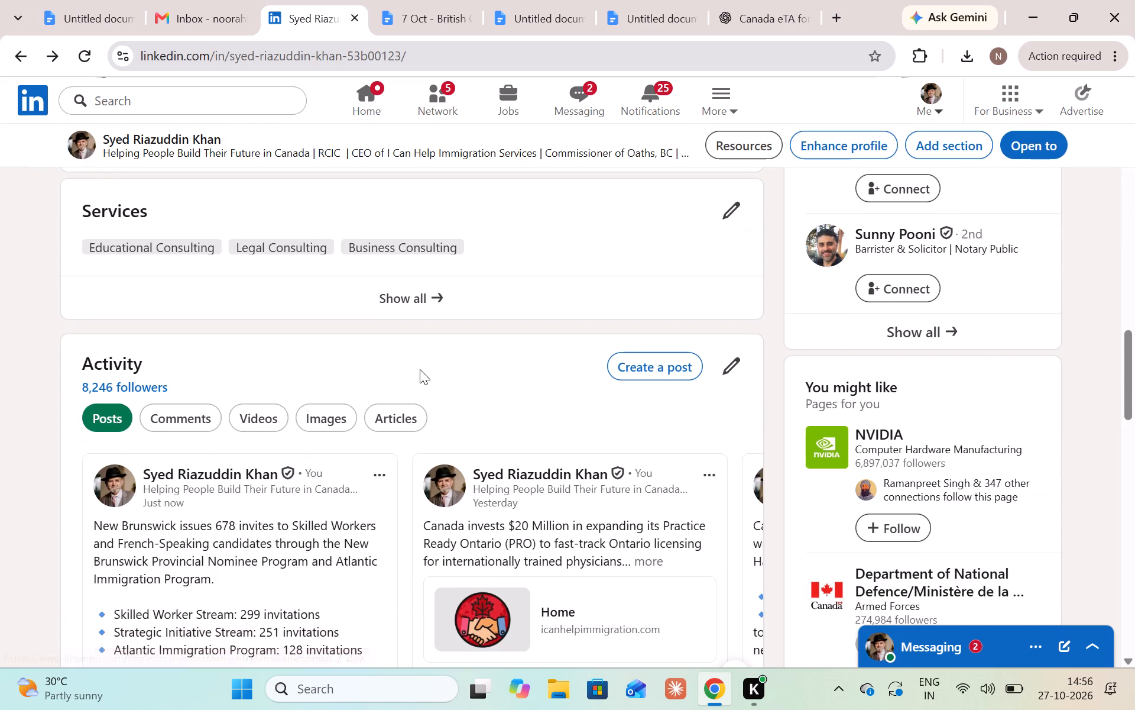
scroll(420, 369, "down", 3)
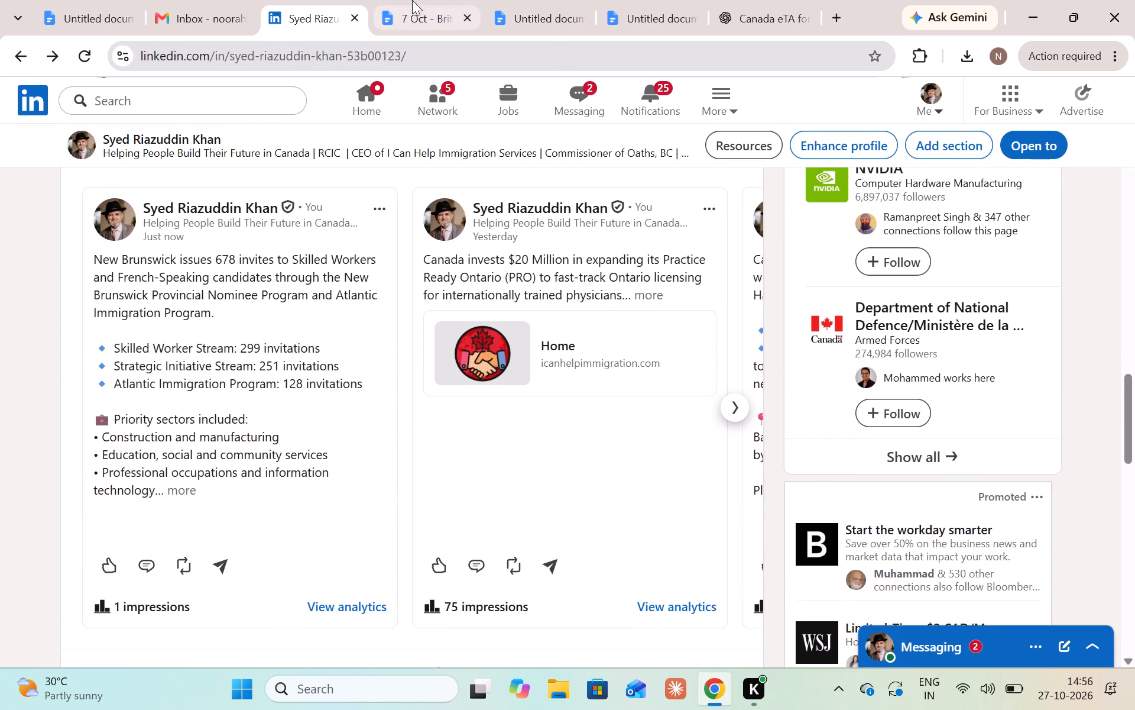
Close the "7 Oct - British Columbia issues 714 invitations through its PNP program" document.
left_click(412, 0)
scroll(524, 446, "down", 1)
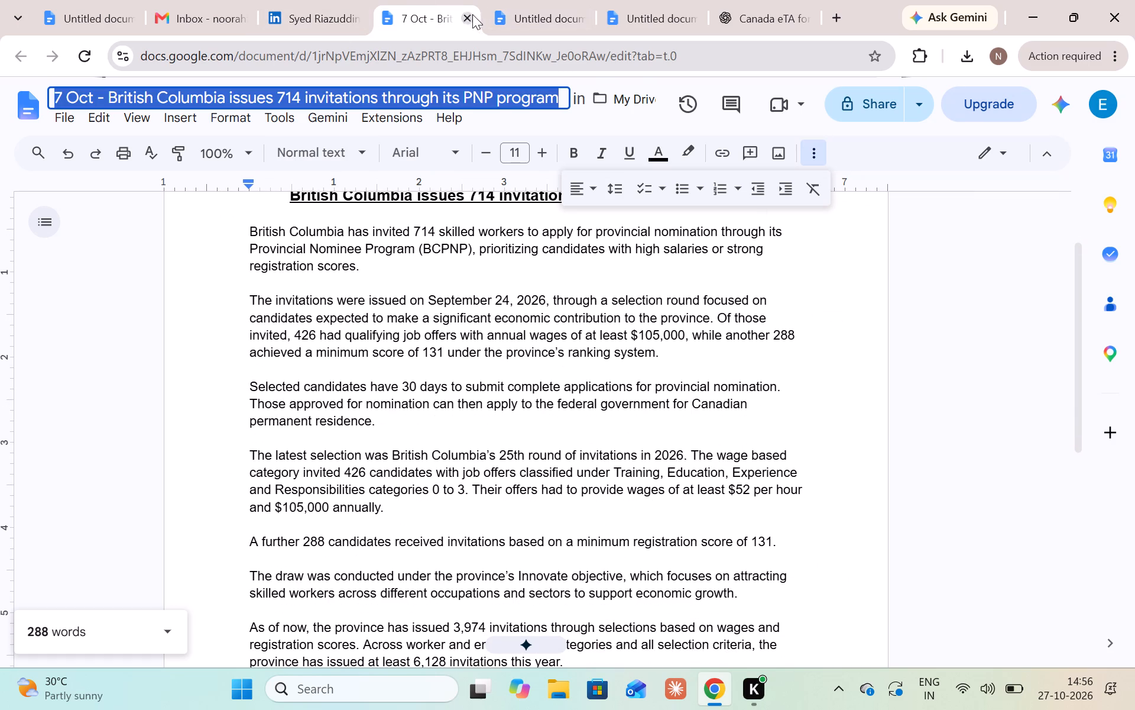
left_click(466, 14)
Hide the document tabs pane in the untitled article about protection applications for Israelis and Palestinians.
left_click(510, 352)
scroll(541, 356, "up", 8)
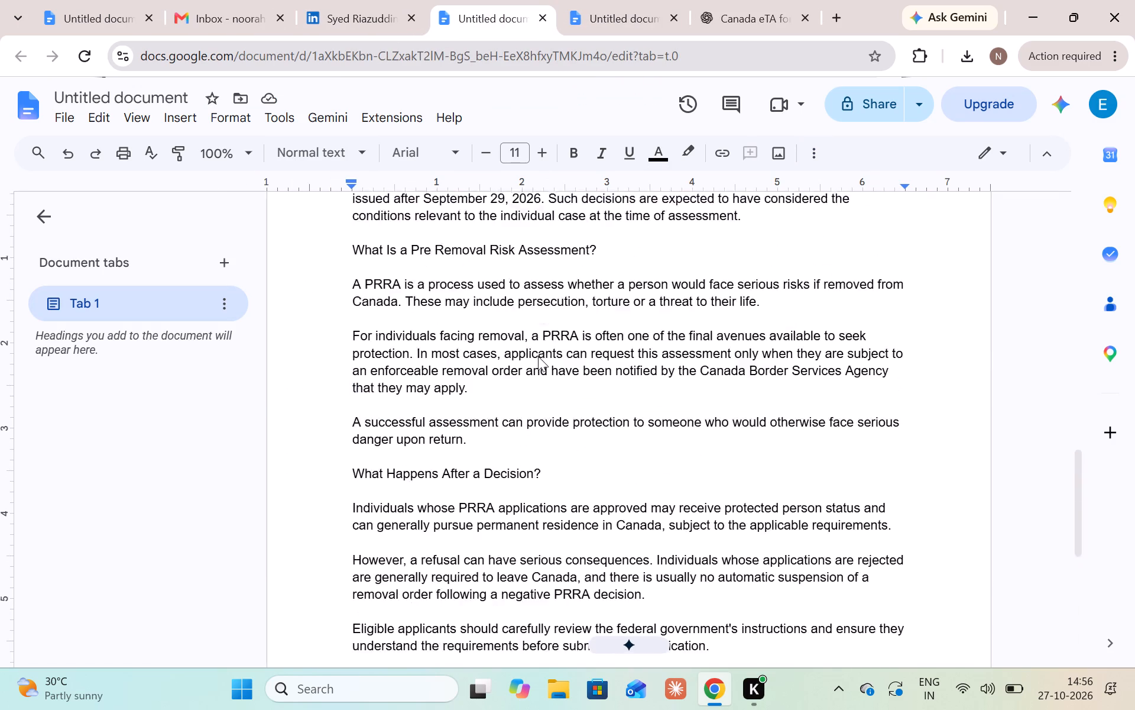
scroll(538, 356, "up", 19)
left_click(20, 221)
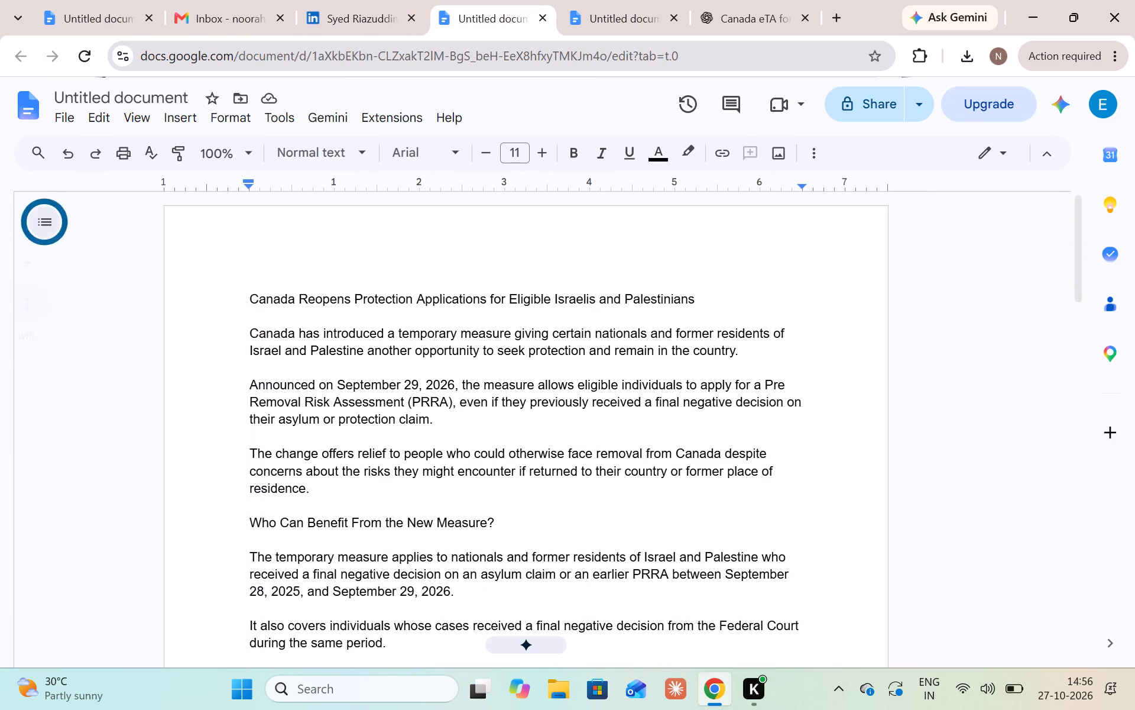
Lowercase the initials of "Reopens" and "Protection" in the article title.
left_click(693, 388)
left_click(309, 302)
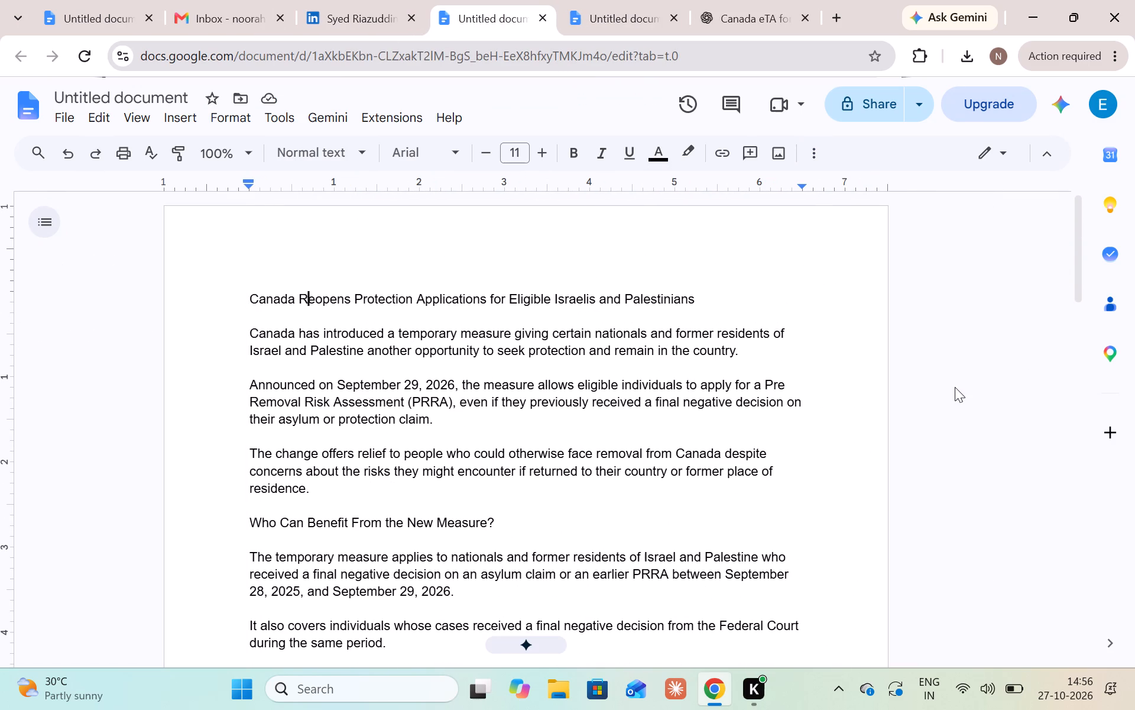
key("BackSpace")
key("r")
key("Right")
key("Right")
key("Right")
key("Right")
key("Right")
key("Right")
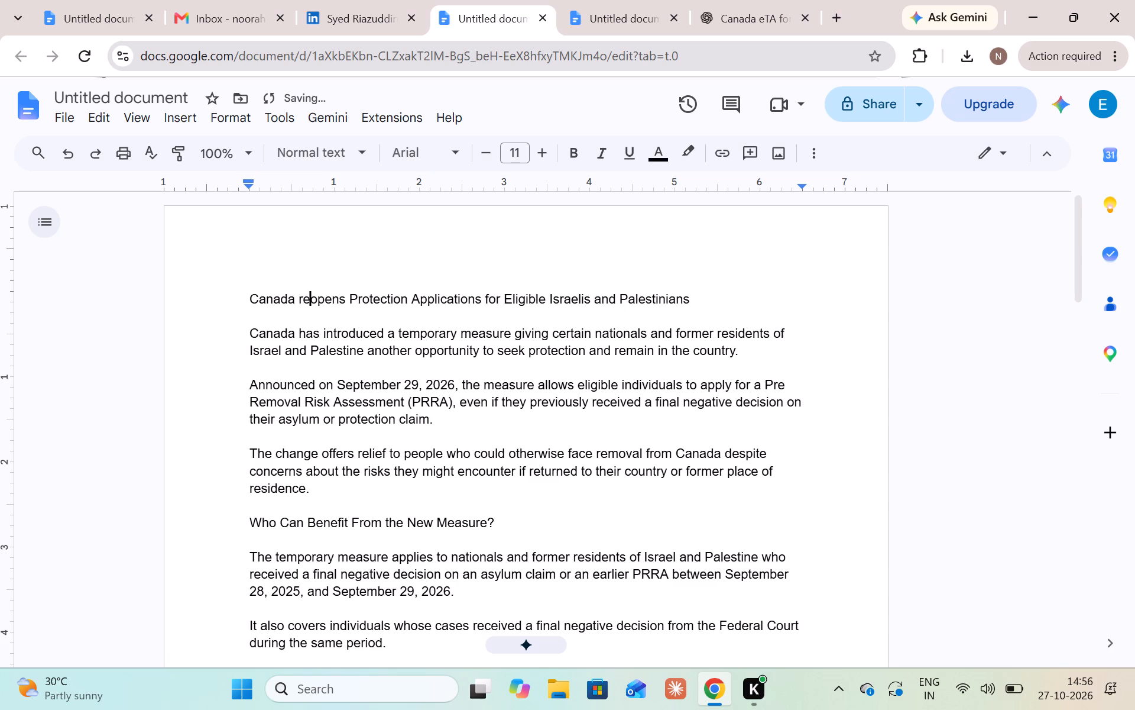
key("Right")
key("Right")
key("BackSpace")
key("p")
Lowercase the initials of "Applications" and "Eligible" in the article title.
key("Right")
key("Right")
key("Right")
key("Right")
key("Right")
key("Right")
key("Right")
key("Right")
key("Right")
key("Right")
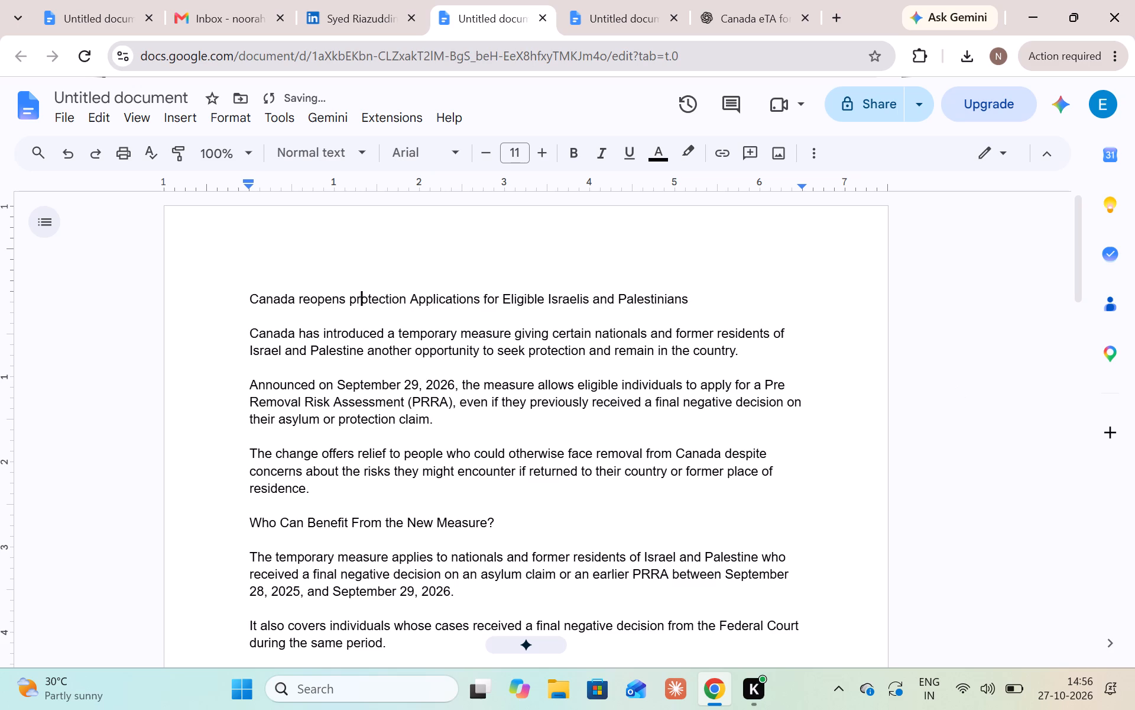
key("Right")
key("BackSpace")
key("a")
key("Right")
key("Right")
key("Right")
key("Right")
key("Right")
key("Right")
key("Right")
key("Right")
key("Right")
key("Right")
key("Right")
key("Right")
key("Right")
key("Right")
key("Right")
key("Right")
key("Right")
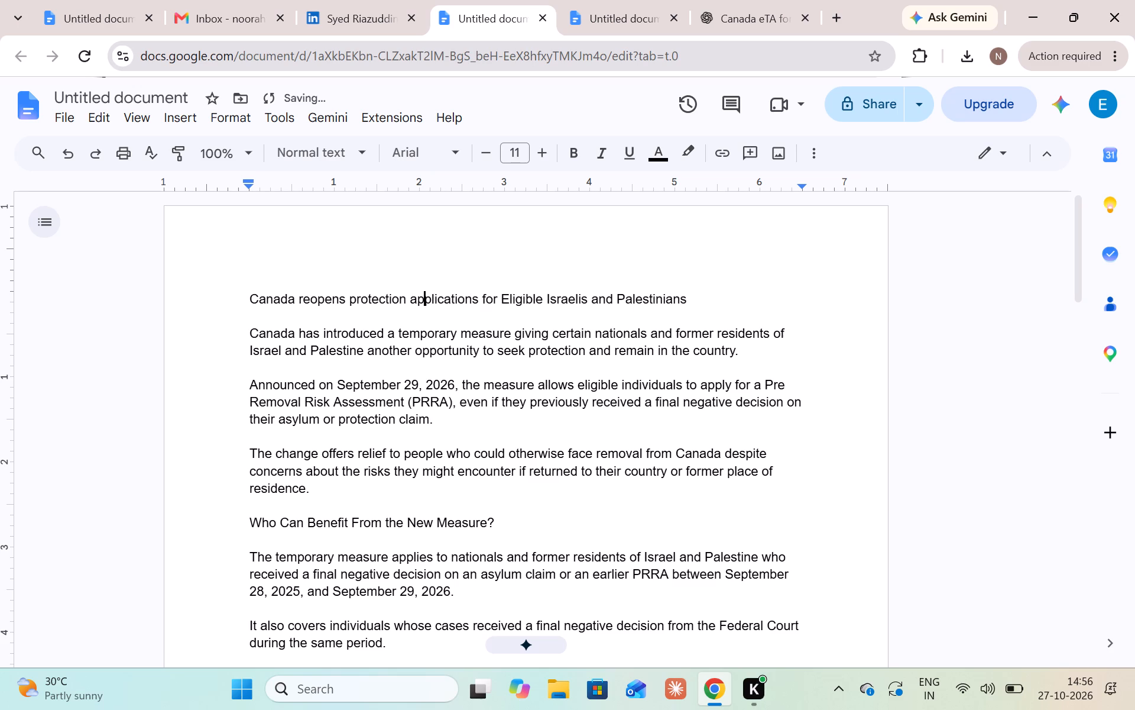
key("BackSpace")
key("e")
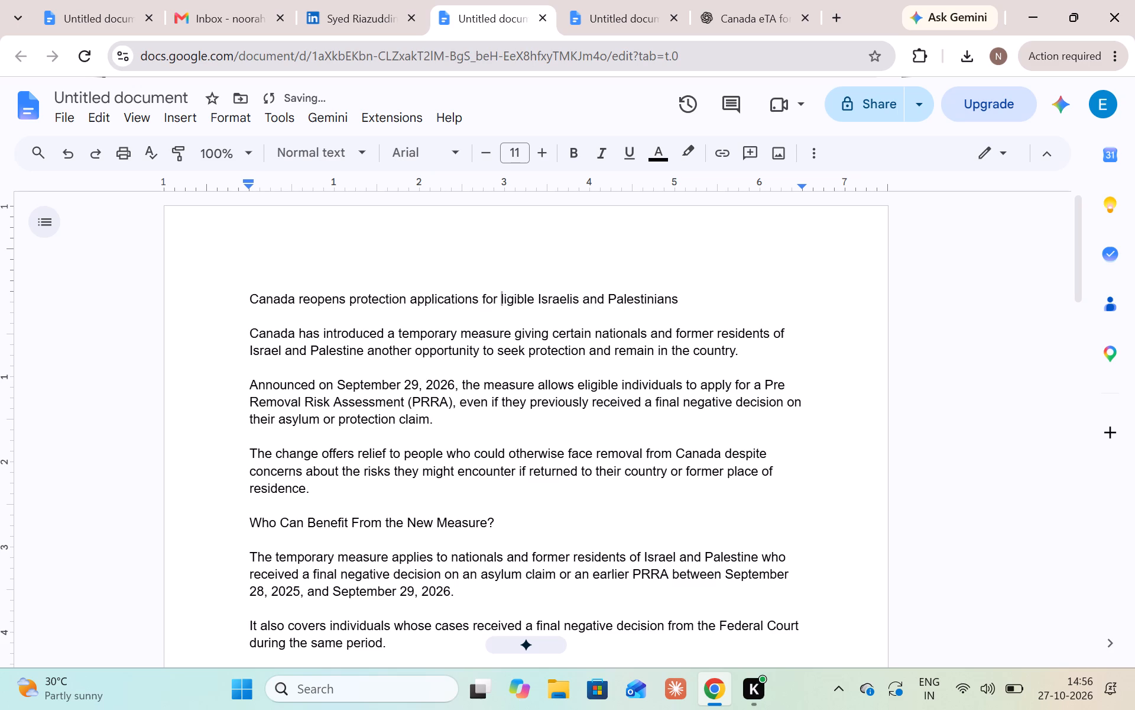
key("Right")
key("Right")
key("Right")
key("Right")
key("Right")
key("Right")
key("Right")
key("Right")
key("Right")
key("Right")
key("Right")
key("Right")
key("Right")
key("Right")
key("Right")
key("Right")
key("Right")
key("Right")
key("Right")
key("Right")
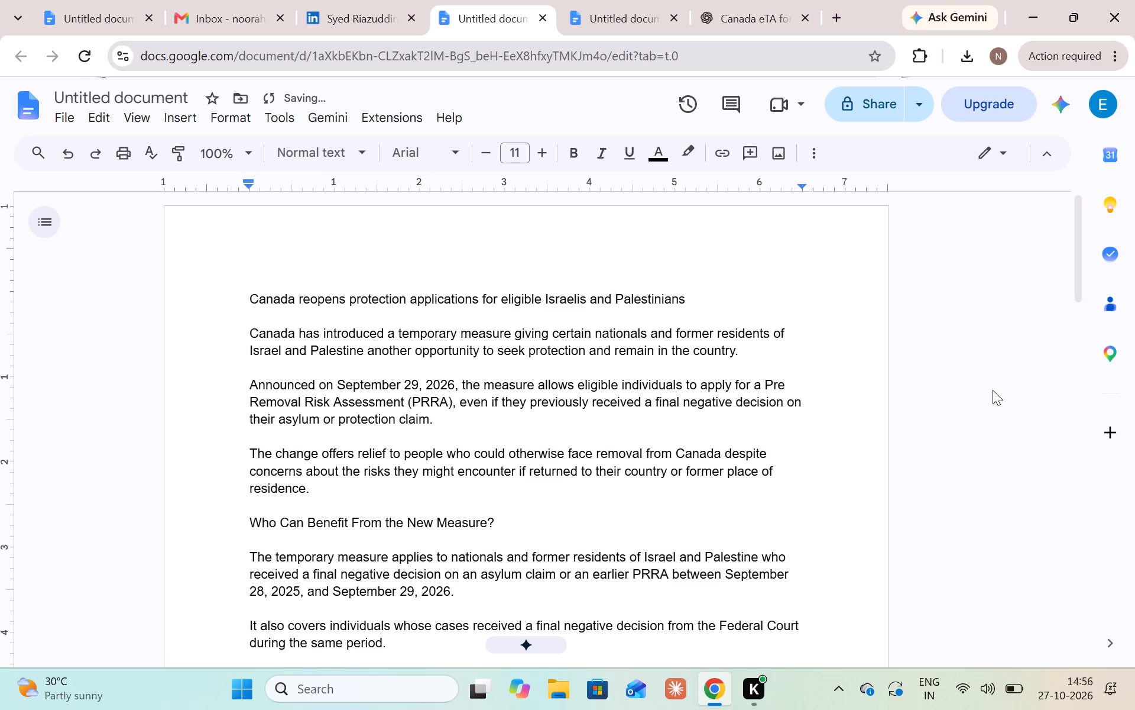
Format the article title as 13 pt, bold, underlined and centred.
left_click_drag(693, 309, 194, 304)
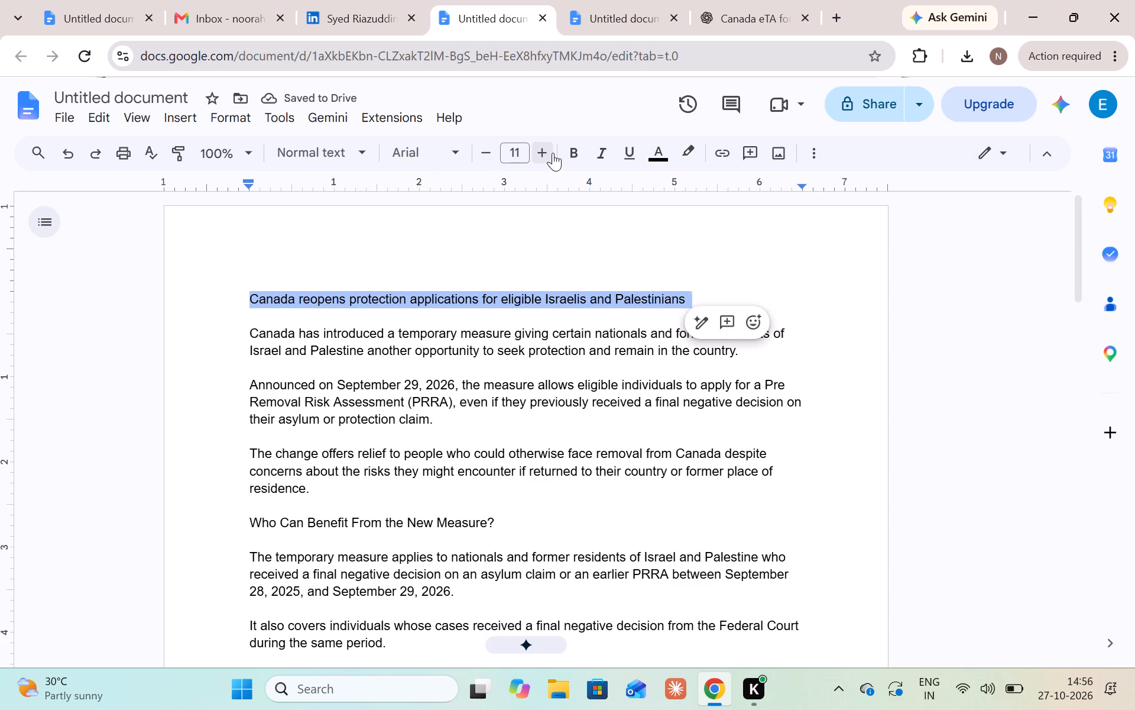
double_click(553, 153)
left_click(569, 153)
left_click(624, 159)
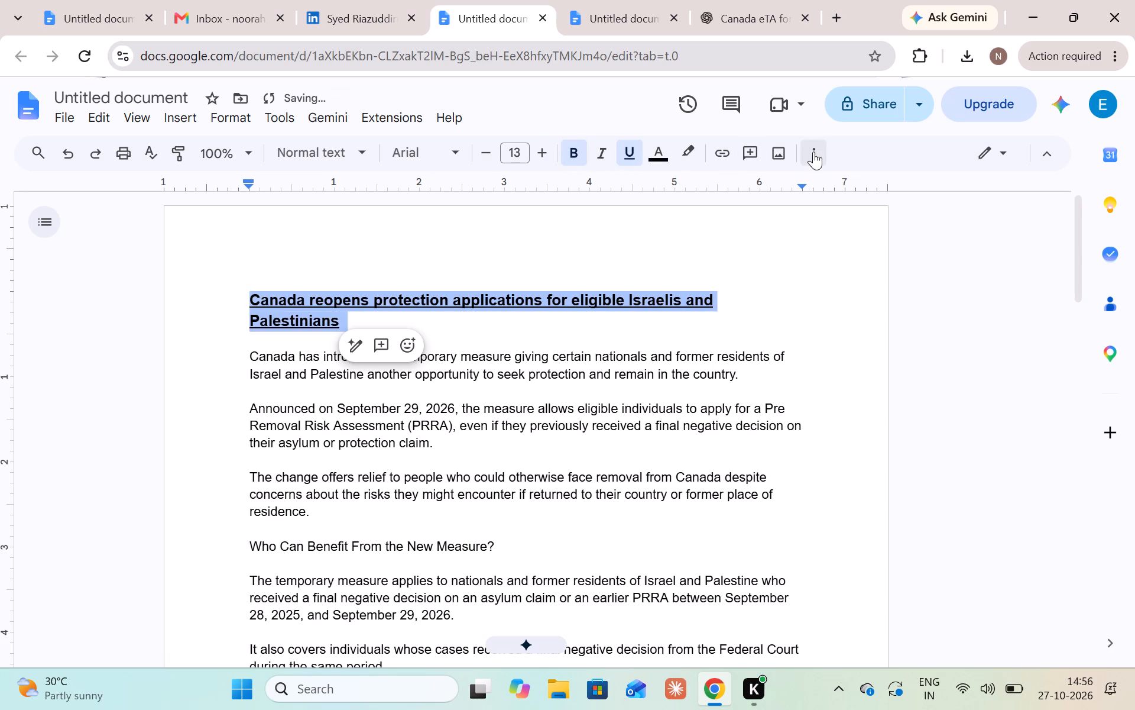
left_click(813, 151)
left_click(575, 187)
left_click(609, 226)
left_click(594, 403)
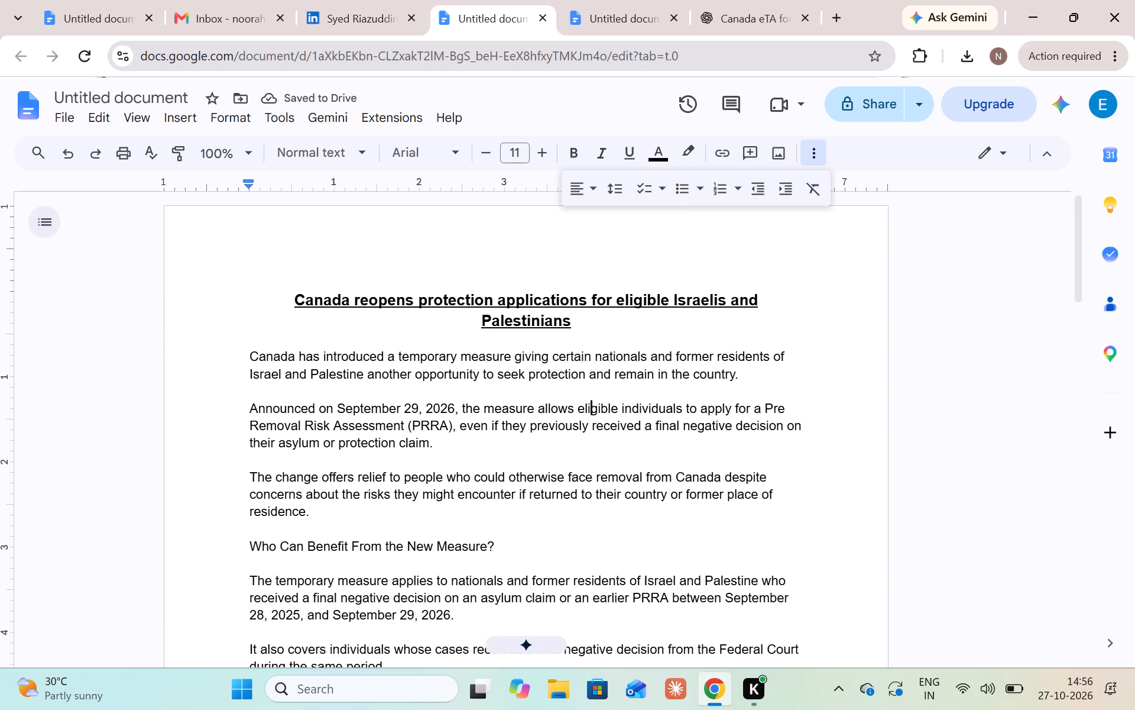
Turn on the word count display while typing for the article.
key("ctrl+shift+c")
left_click(444, 469)
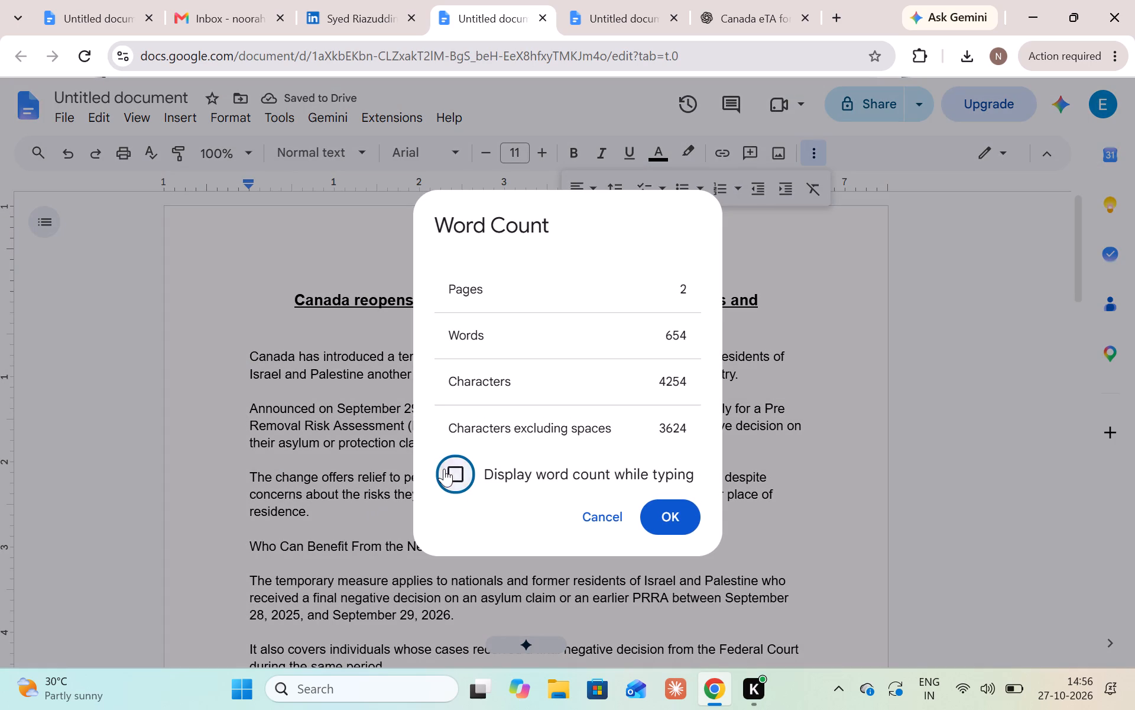
left_click(692, 509)
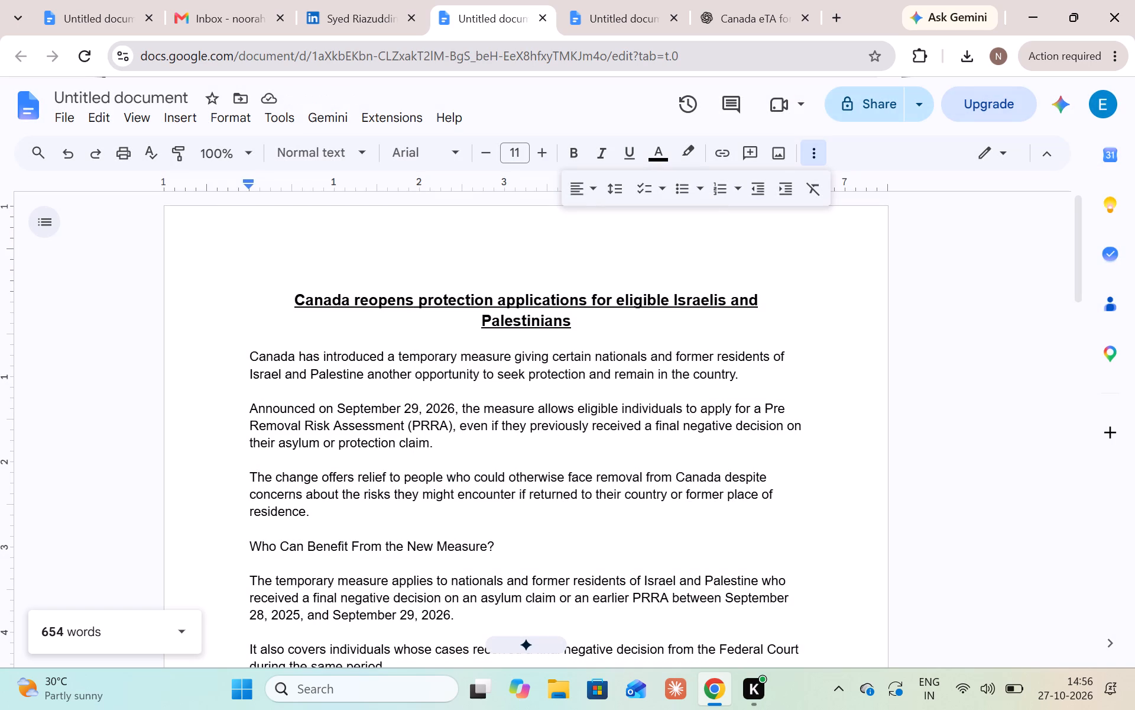
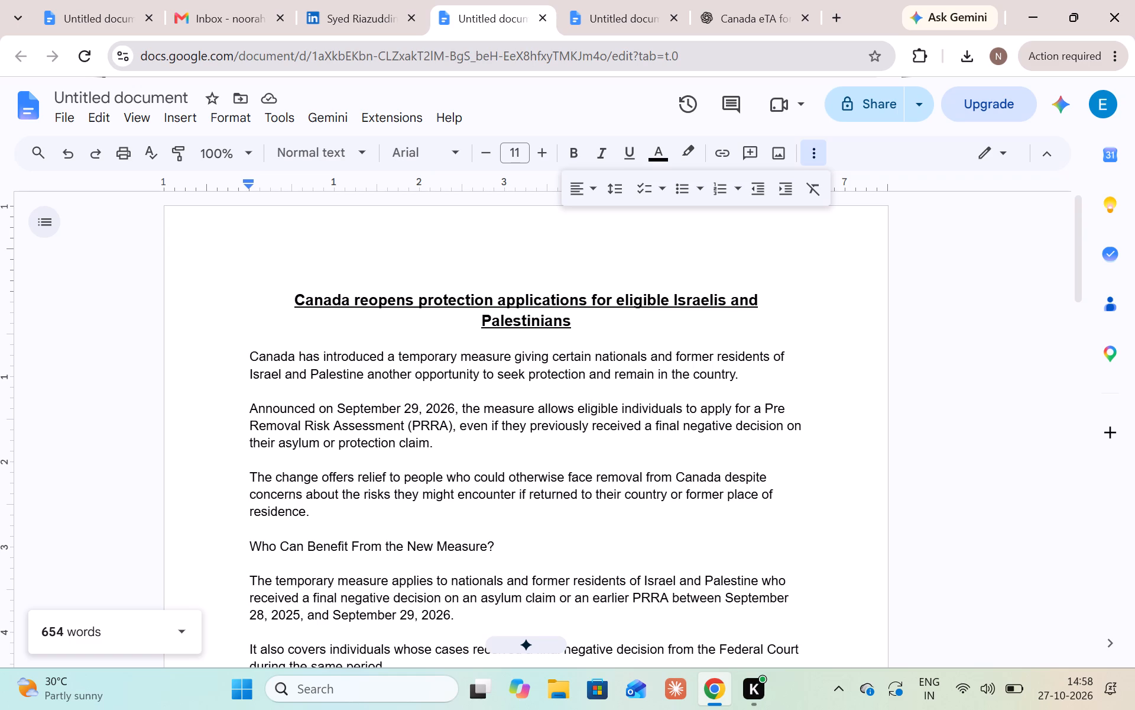
Delete the subheading "Who Can Benefit From the New Measure?" and close up the extra blank lines it leaves.
scroll(643, 313, "down", 1)
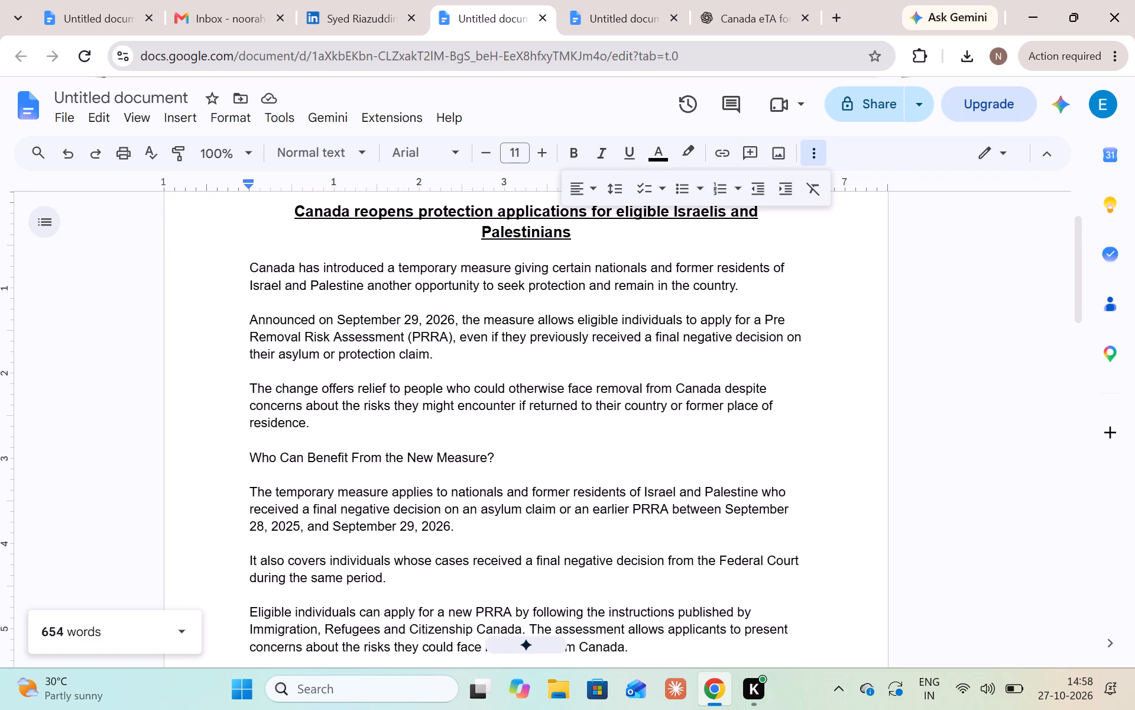
scroll(370, 429, "down", 1)
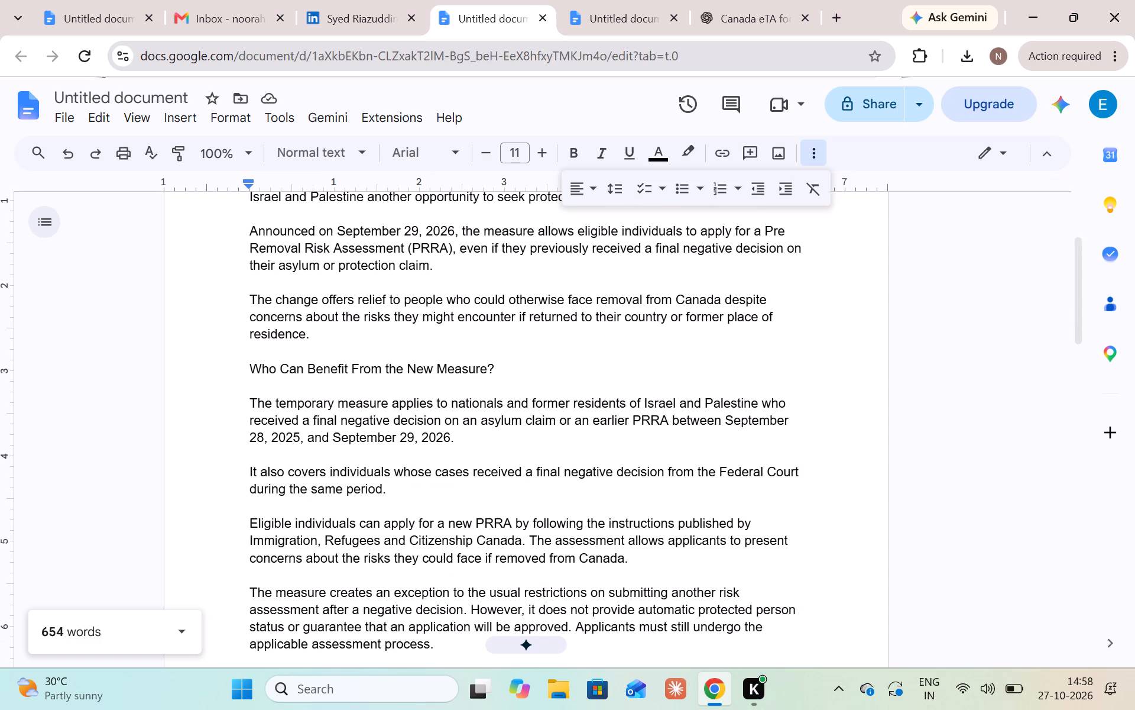
left_click_drag(510, 367, 53, 364)
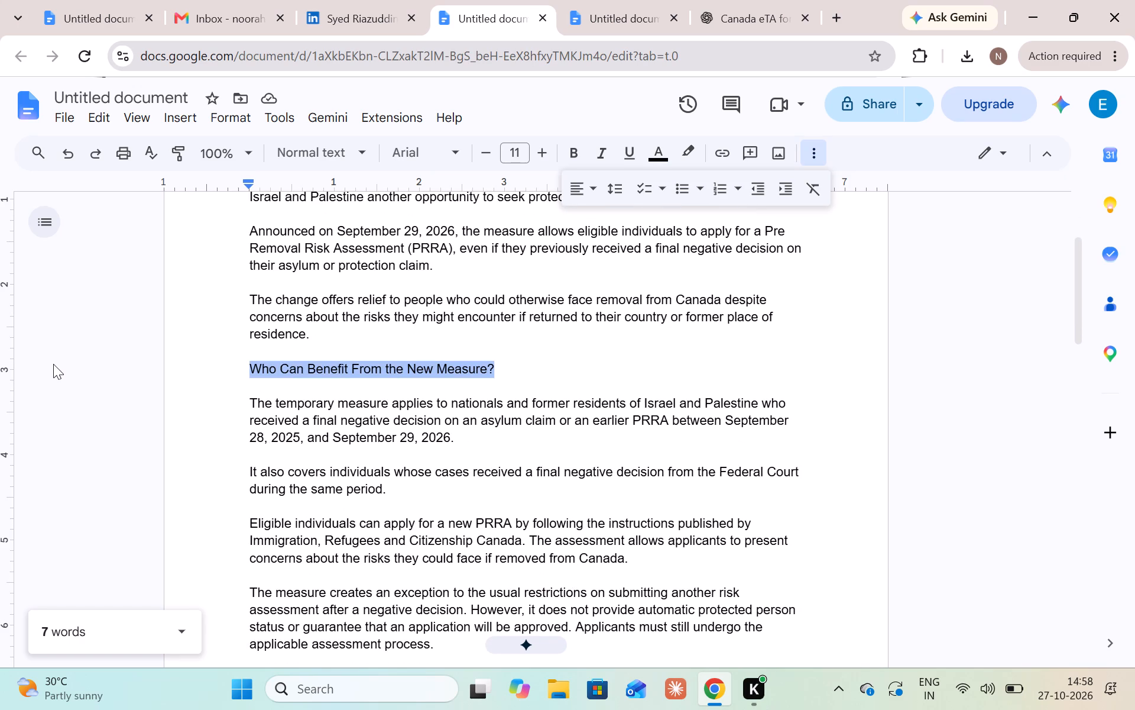
key("BackSpace")
key("BackSpace")
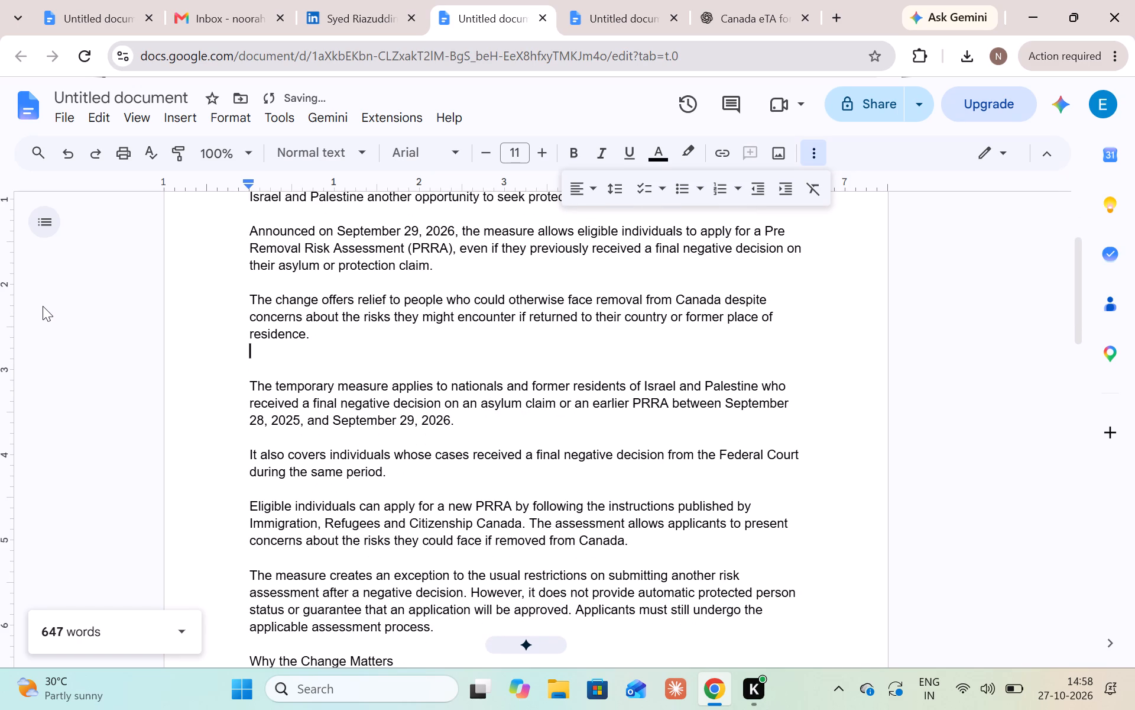
key("Delete")
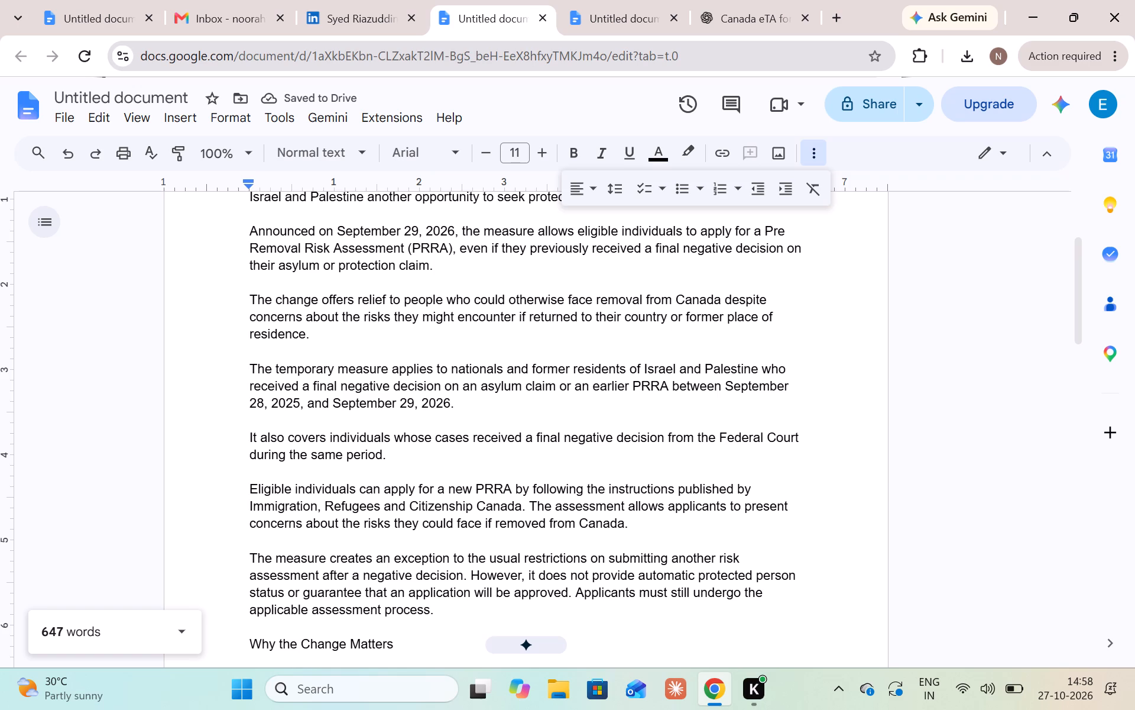
Merge the "It also covers individuals" paragraph into the end of the preceding paragraph on the temporary measure.
scroll(442, 360, "down", 2)
left_click(243, 266)
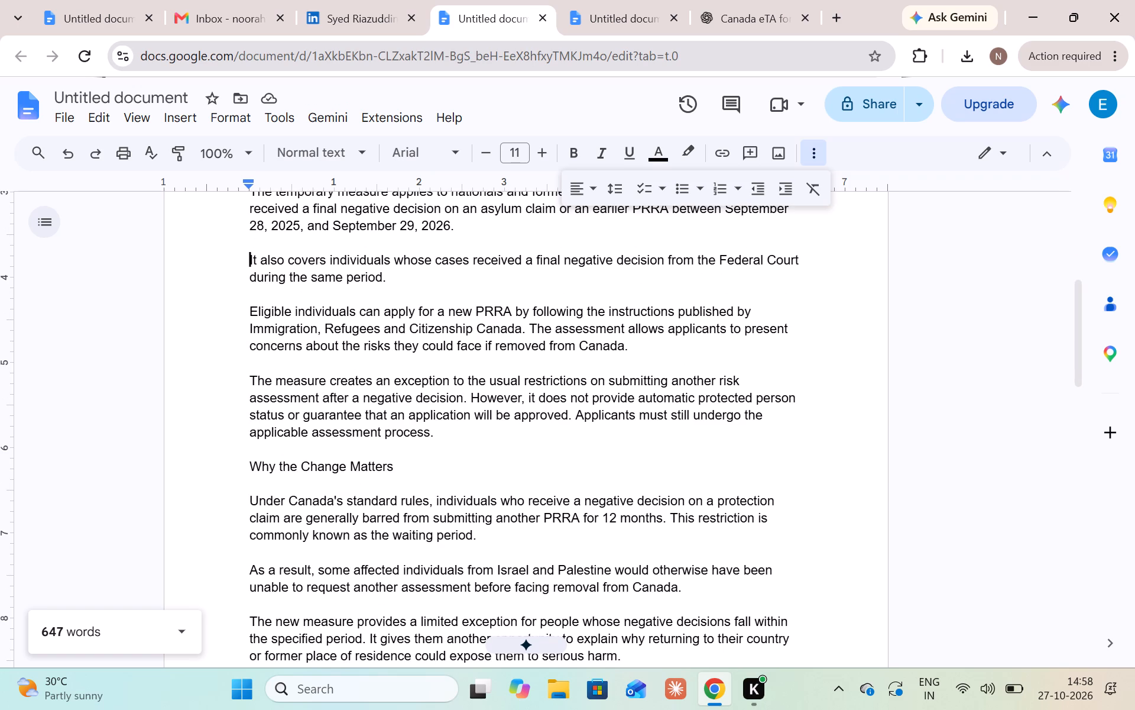
key("BackSpace")
key("BackSpace")
key("space")
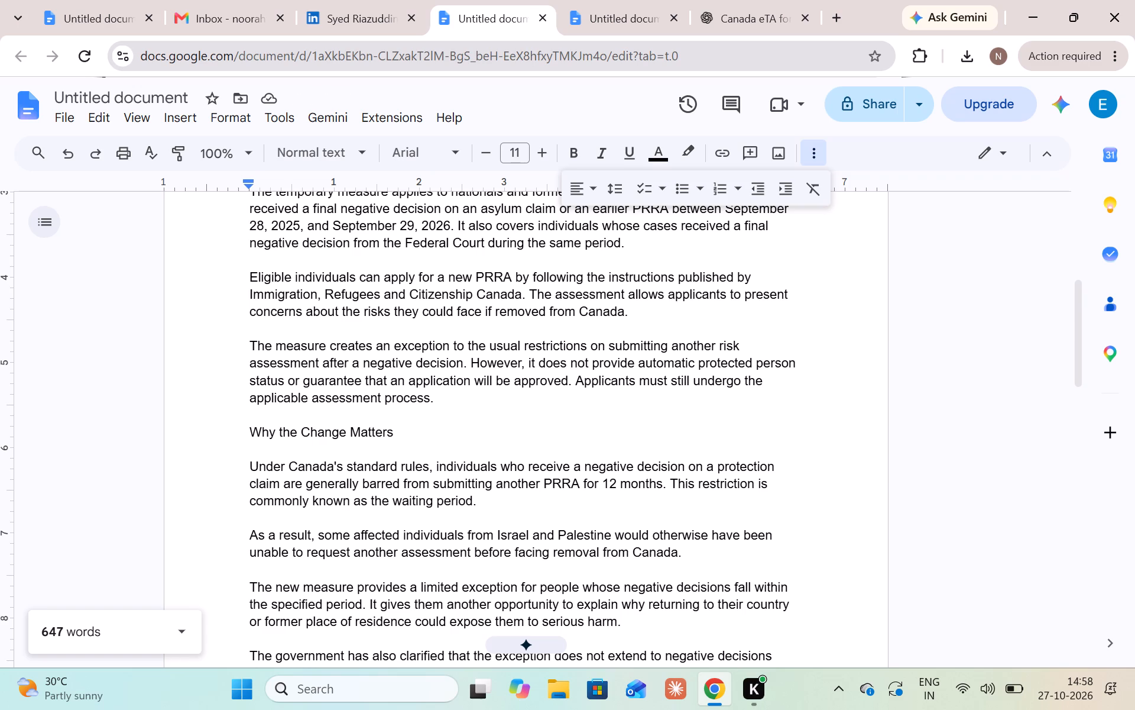
Delete the paragraph starting "The measure creates an exception to the usual restrictions" together with its blank line.
left_click(668, 310)
left_click(513, 372)
left_click_drag(524, 406, 333, 364)
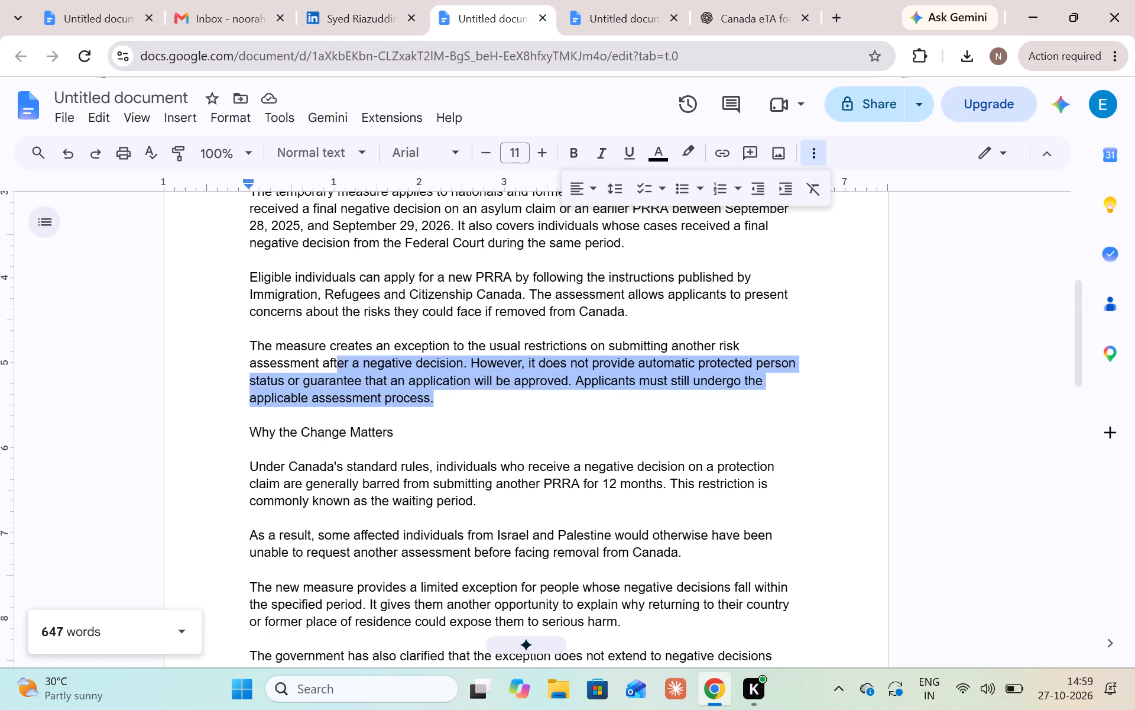
left_click_drag(333, 364, 225, 347)
key("Delete")
key("Delete")
key("Delete")
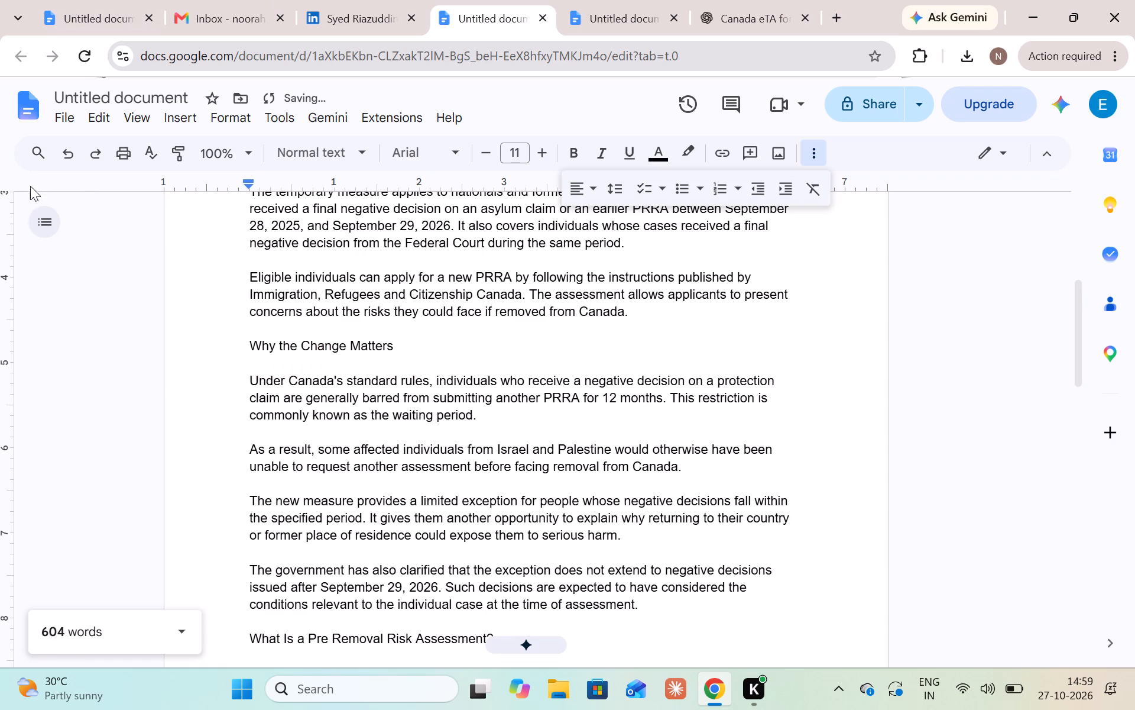
Reword the subheading "Why the Change Matters" as "Why is this important?", keeping one blank line below it.
left_click(305, 344)
key("BackSpace")
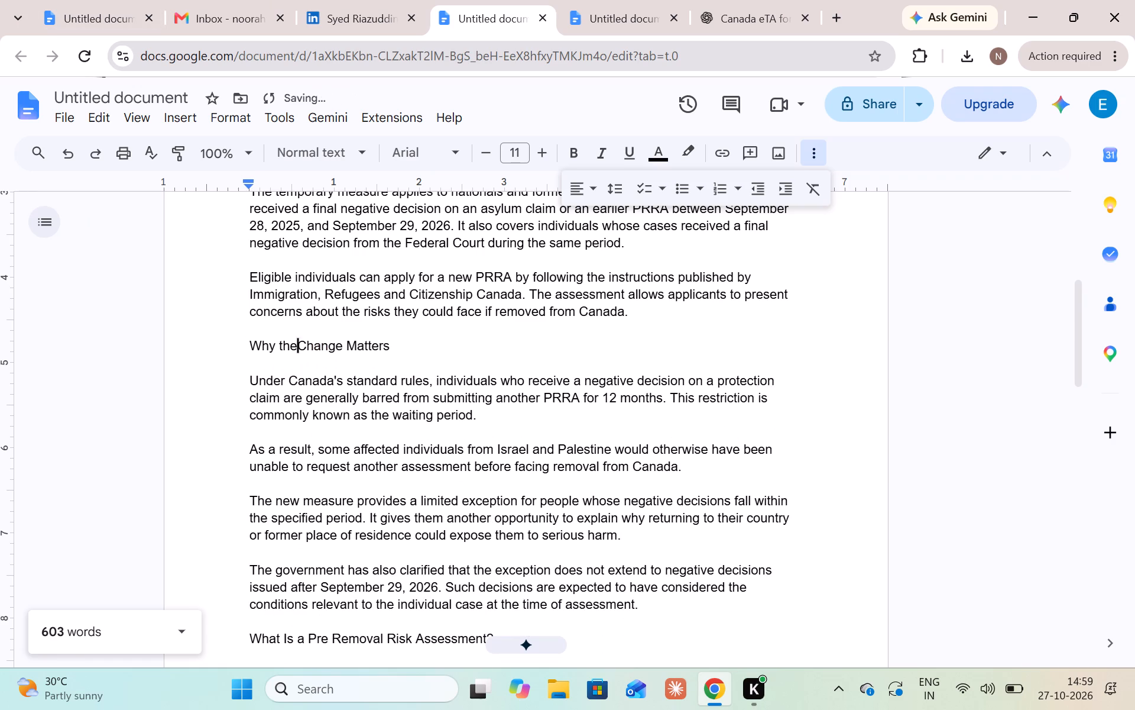
key("BackSpace")
key("BackSpace")
key("BackSpace")
type("is this important?")
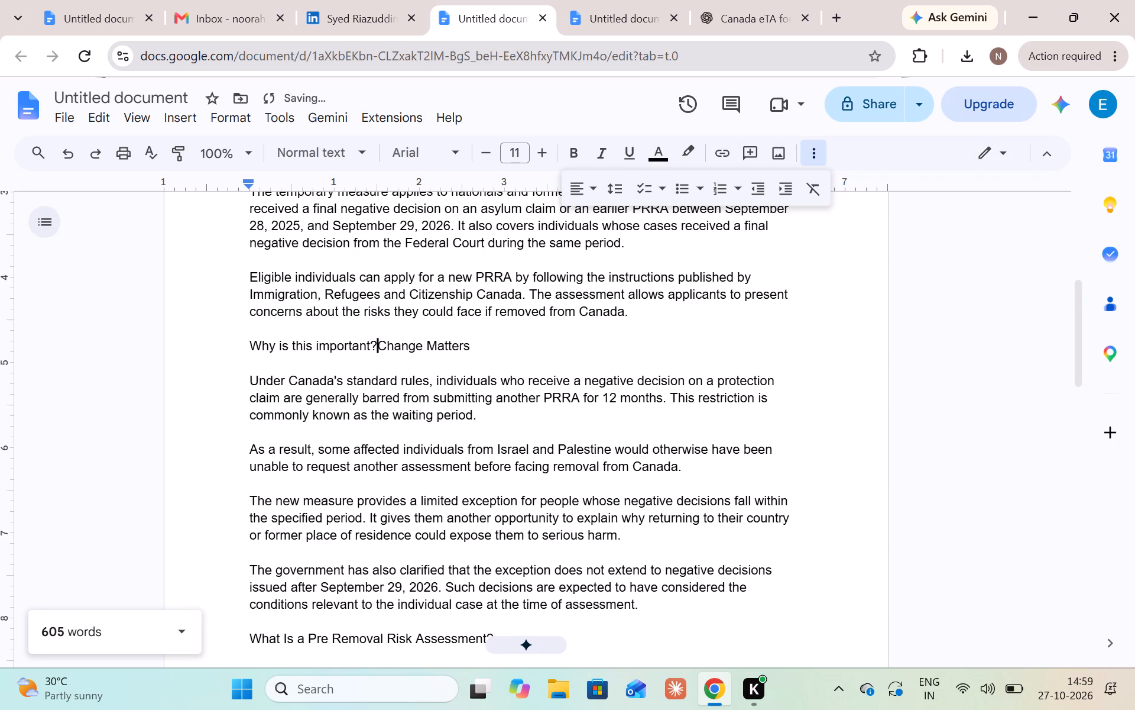
key("Return")
key("Delete")
key("Delete")
key("Delete")
key("Delete")
key("Delete")
key("Delete")
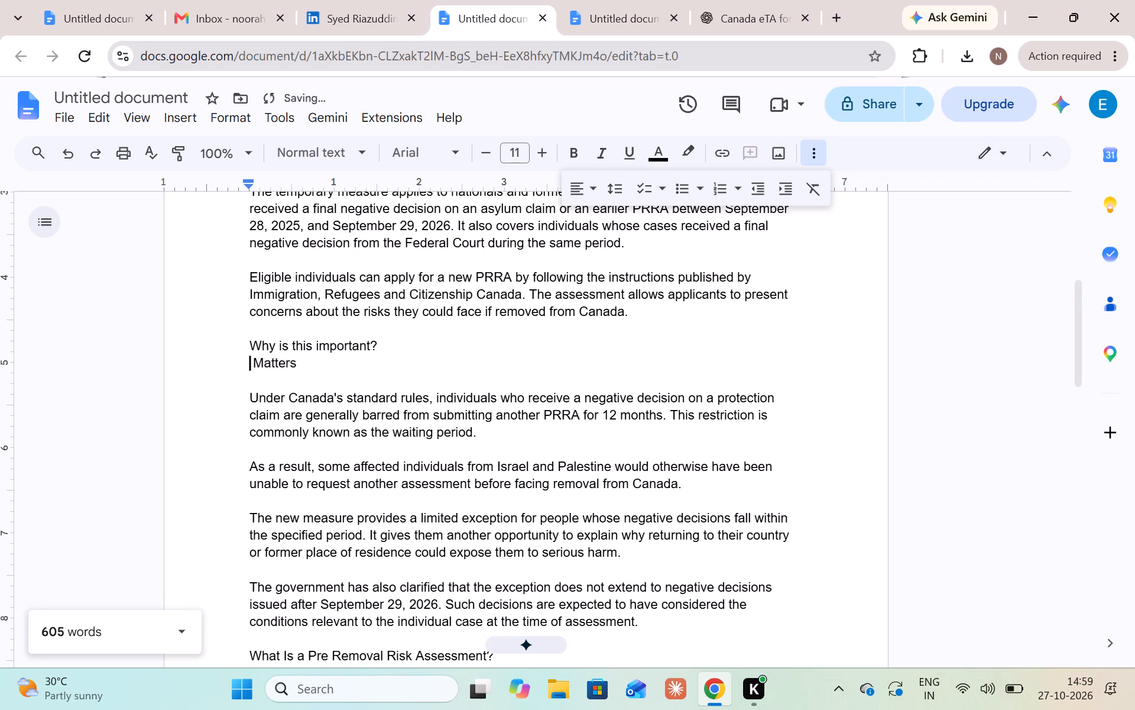
key("Delete")
key("Delete")
key("Delete")
key("Delete")
key("Delete")
key("Delete")
key("Delete")
key("Delete")
key("Delete")
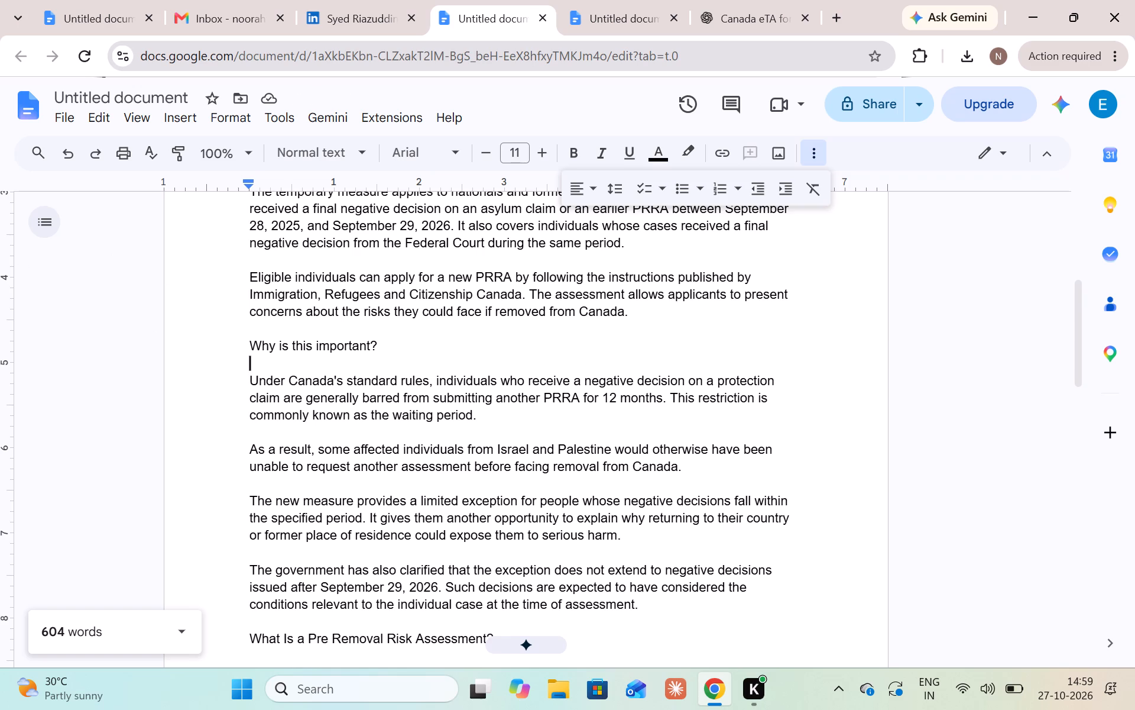
Make the subheading "Why is this important?" bold.
left_click_drag(403, 344, 232, 346)
left_click(579, 162)
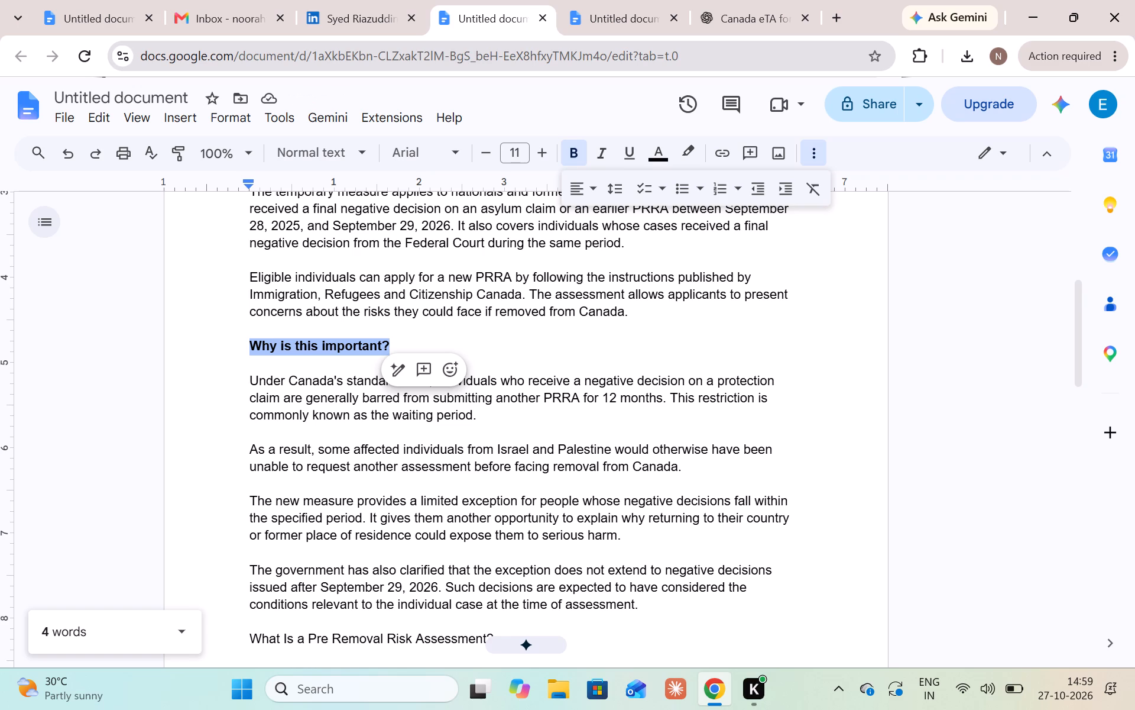
left_click(410, 416)
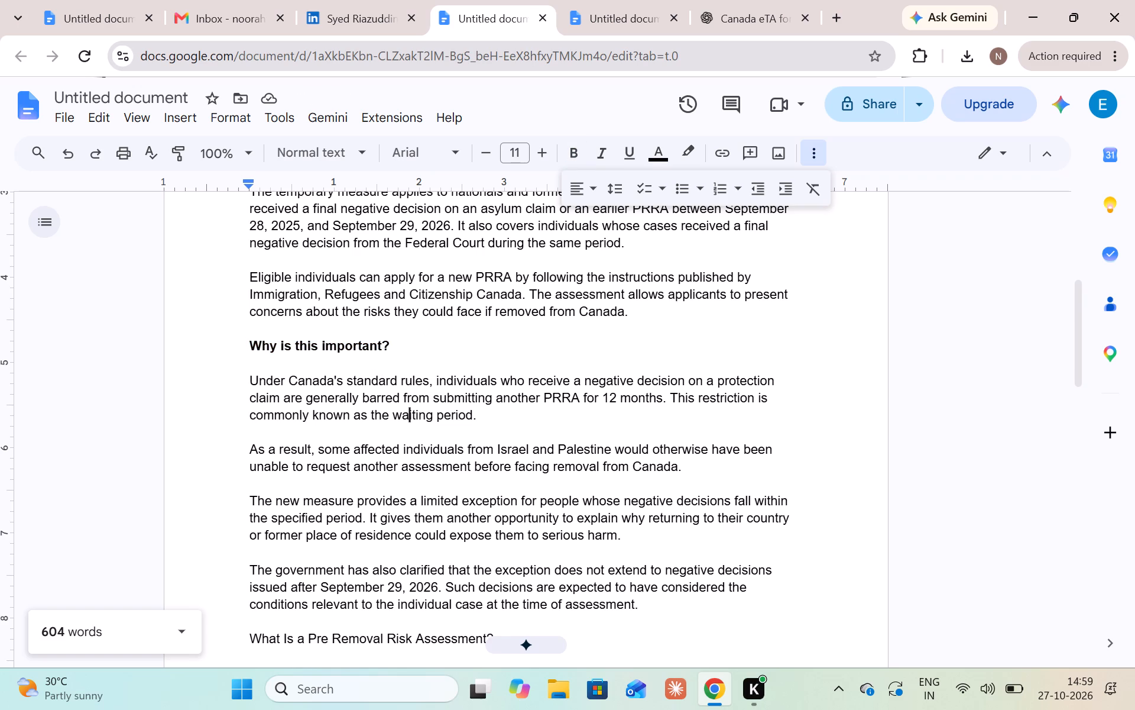
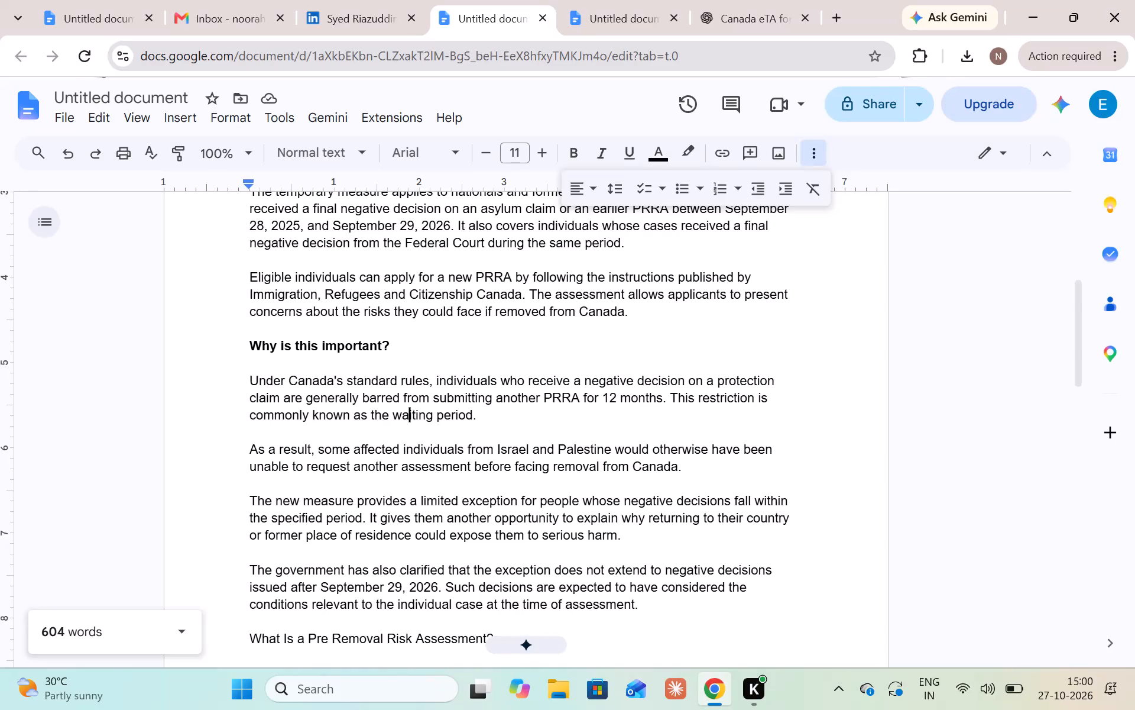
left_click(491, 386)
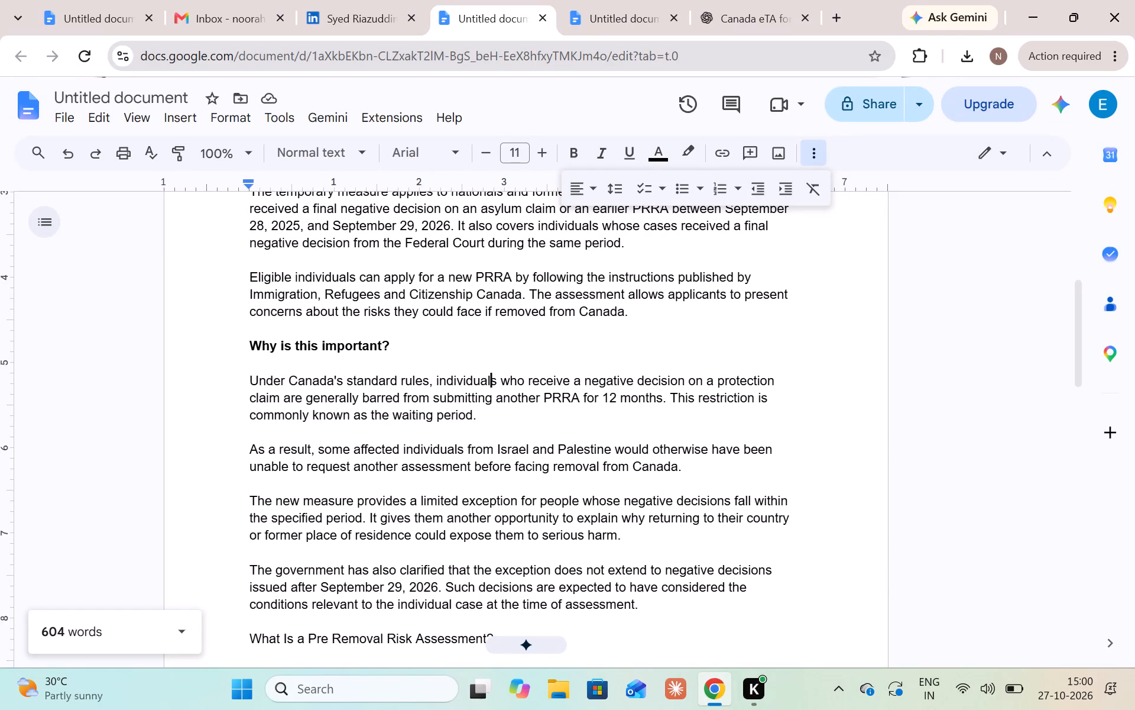
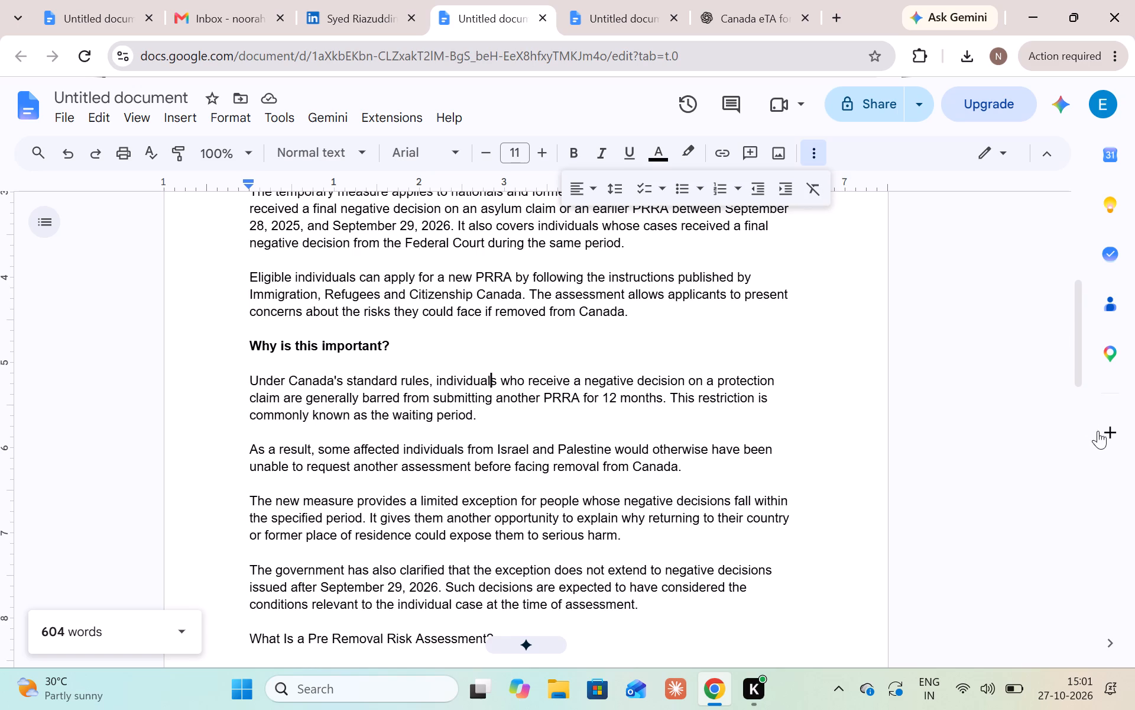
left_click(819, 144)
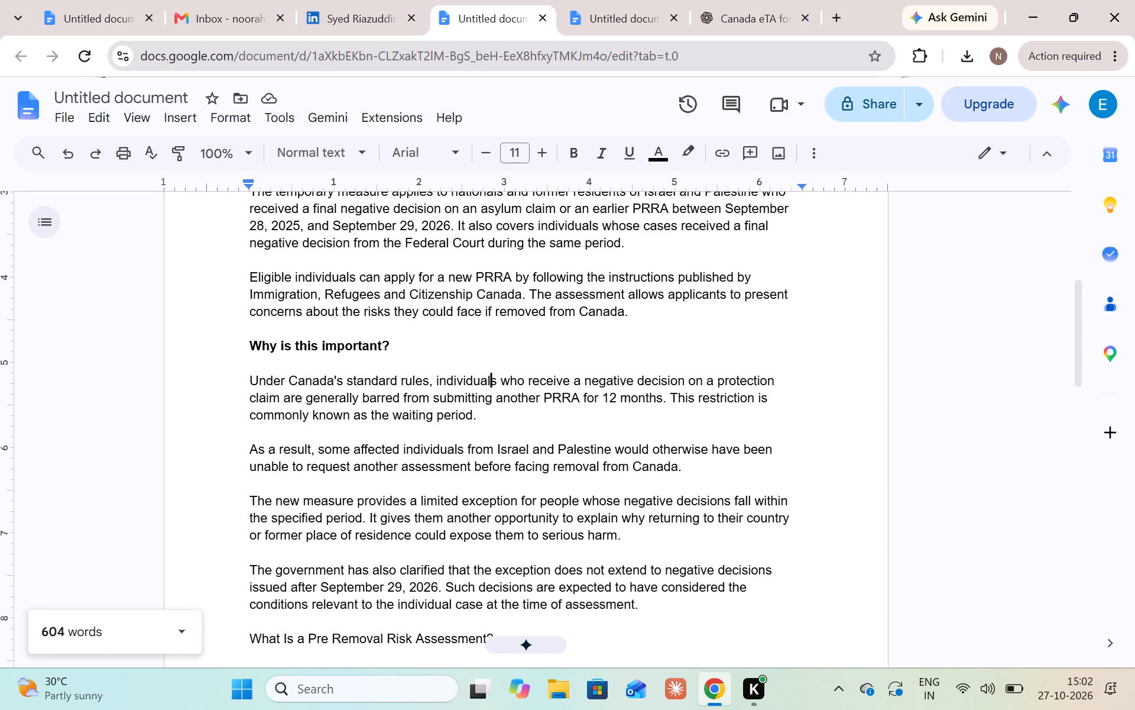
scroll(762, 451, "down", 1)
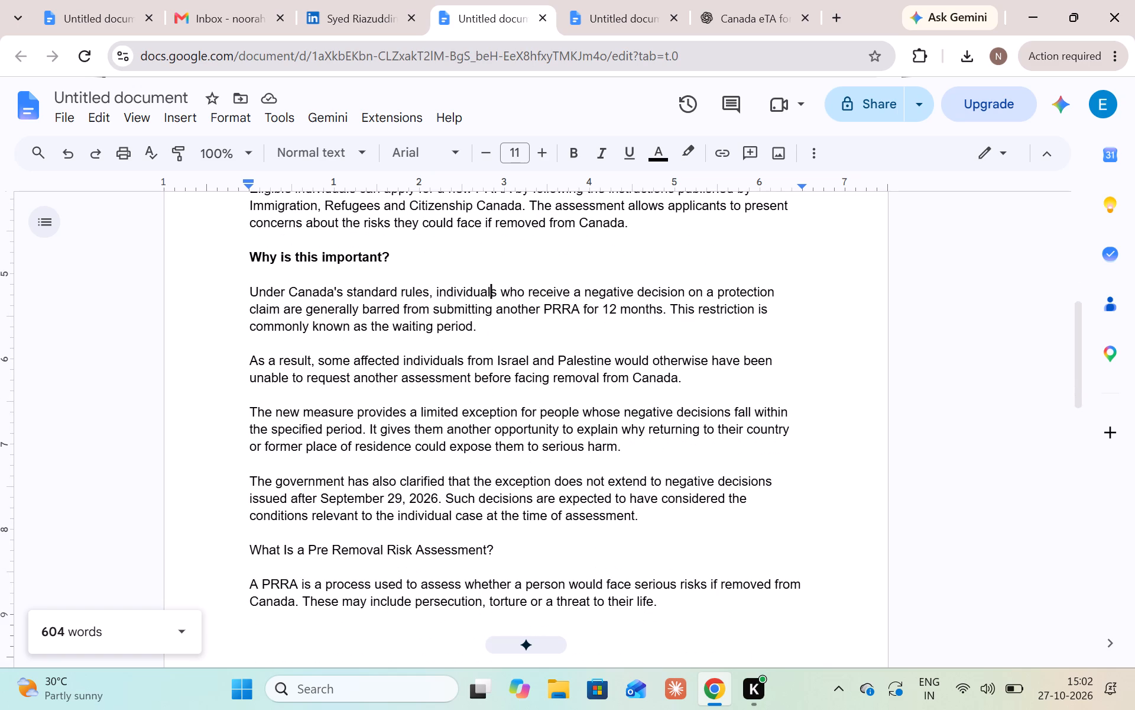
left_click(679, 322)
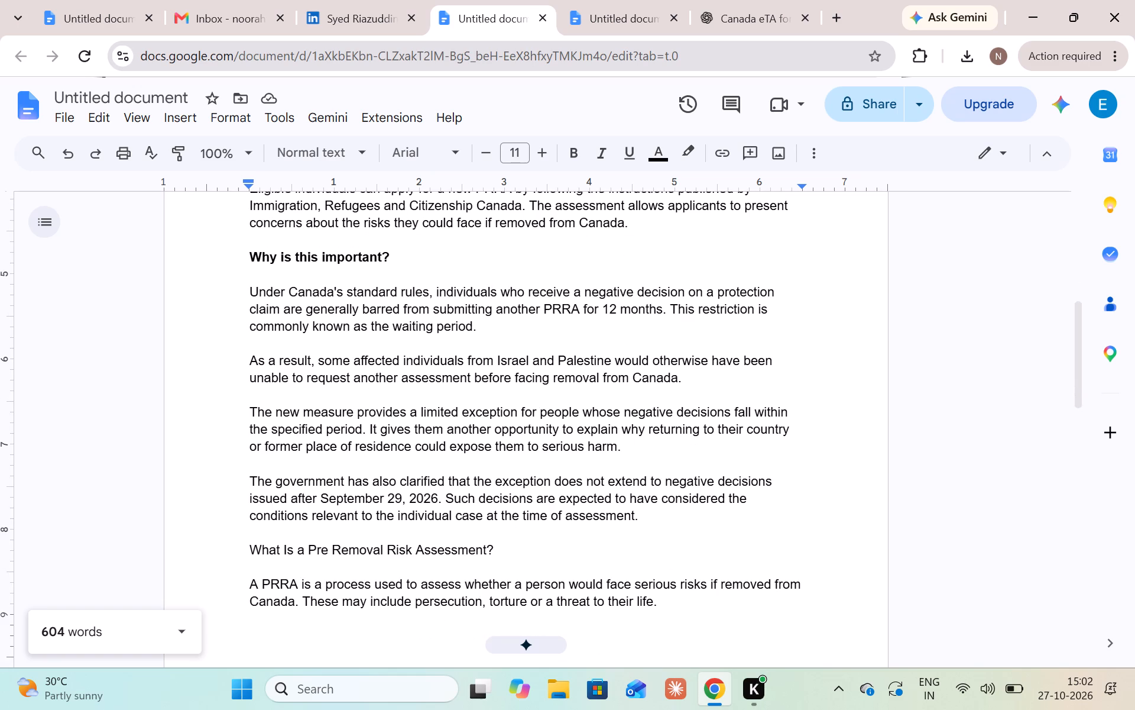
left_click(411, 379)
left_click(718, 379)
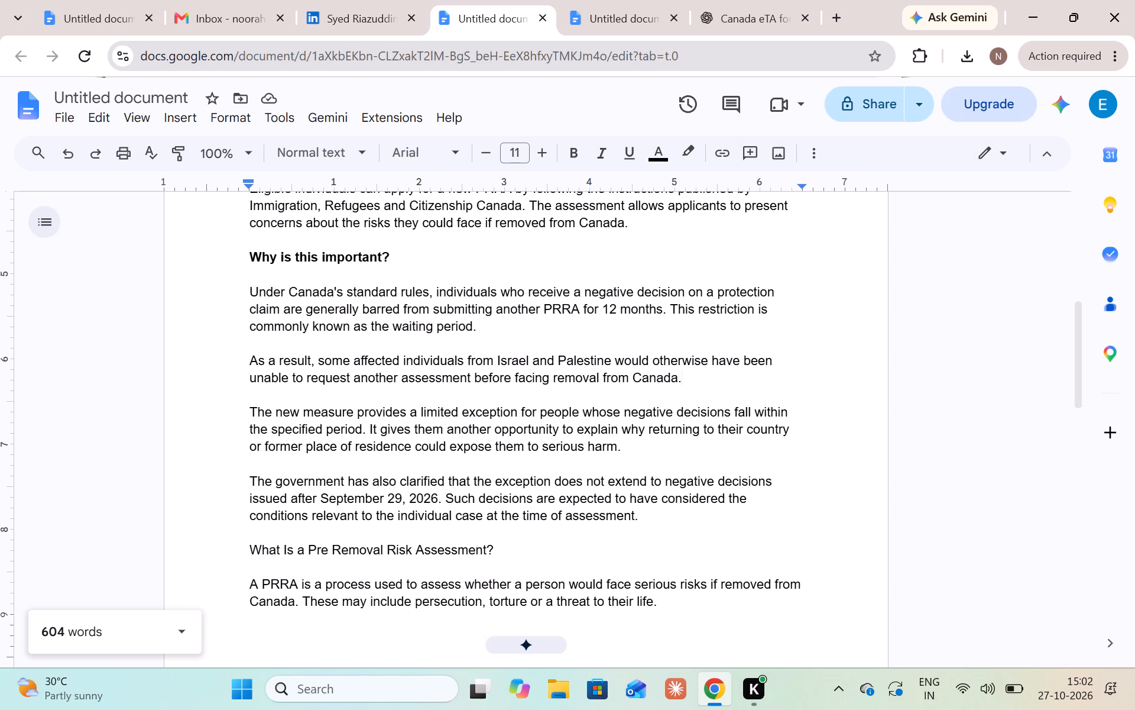
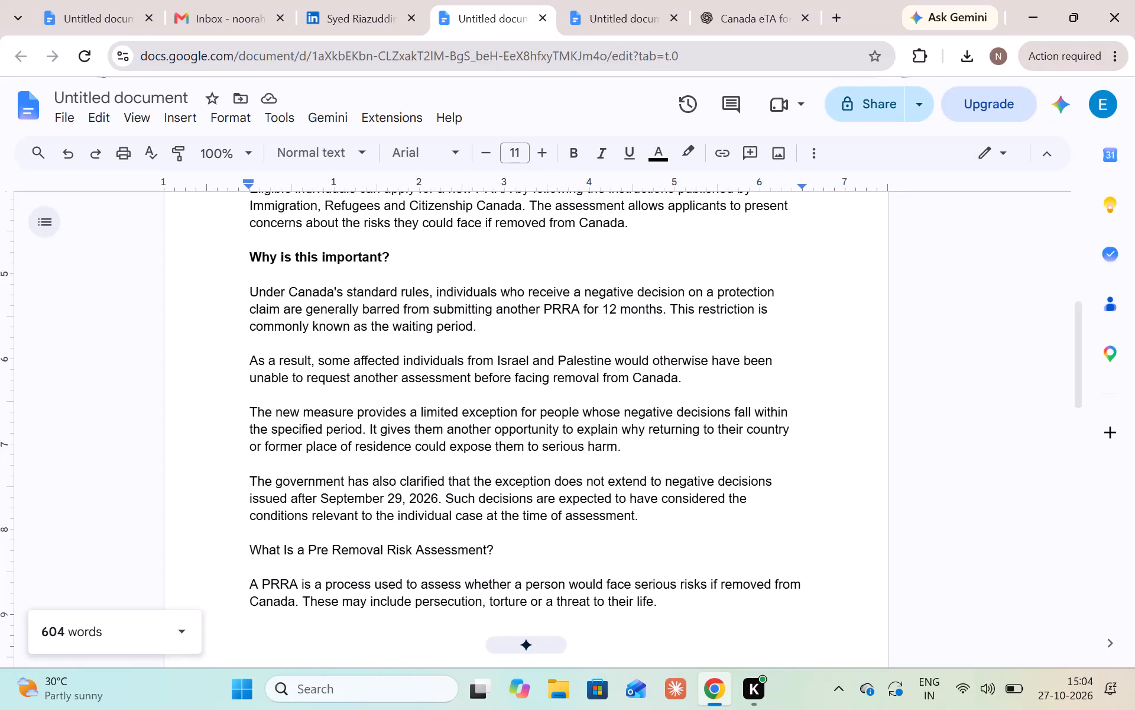
Review the first two paragraphs under "Why is this important?", covering the 12-month waiting period and its effect on affected individuals.
left_click(534, 328)
left_click(566, 327)
left_click(630, 364)
left_click(719, 365)
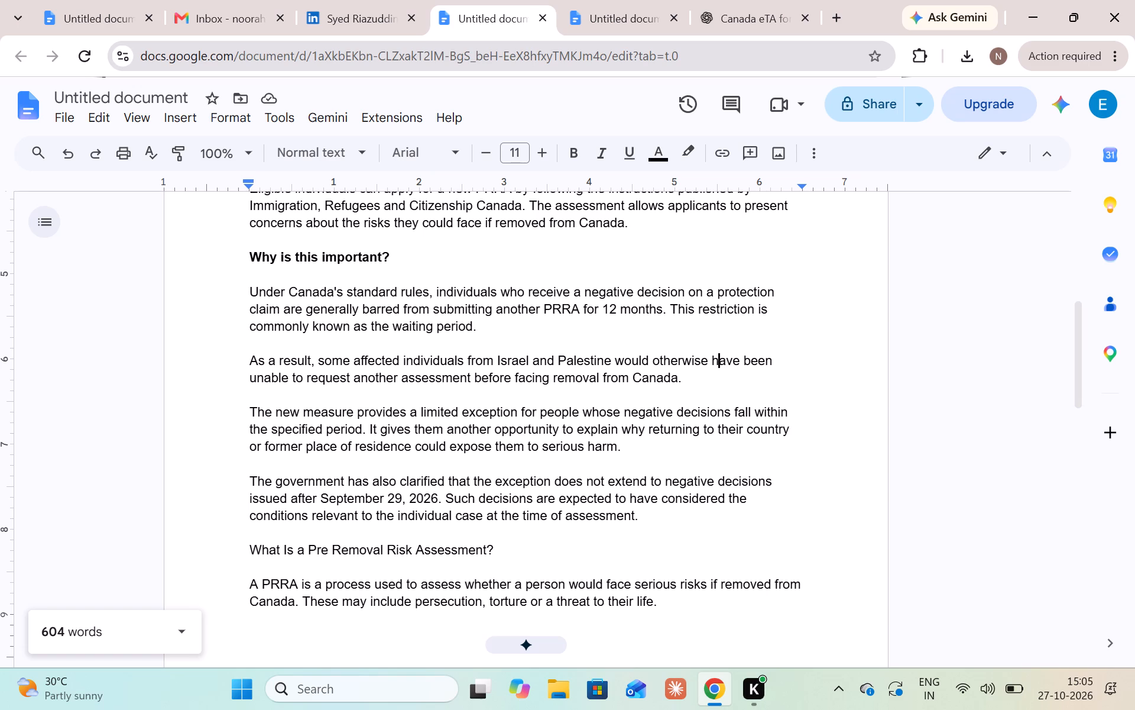
left_click(476, 377)
left_click(716, 379)
left_click(433, 383)
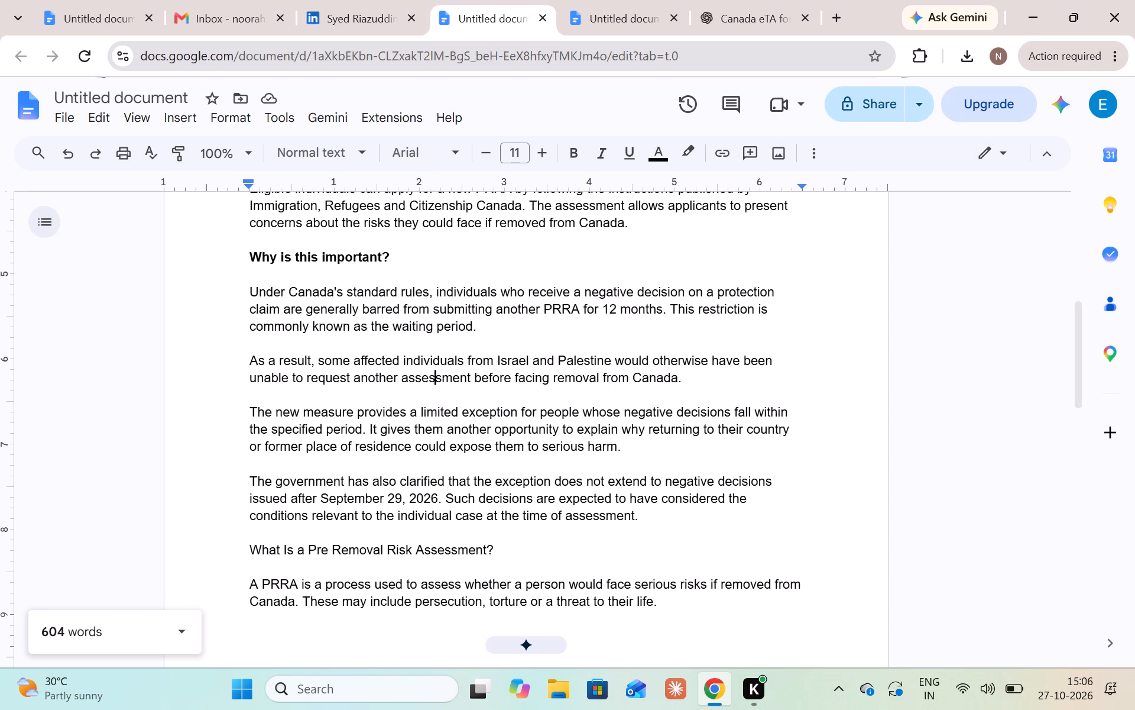
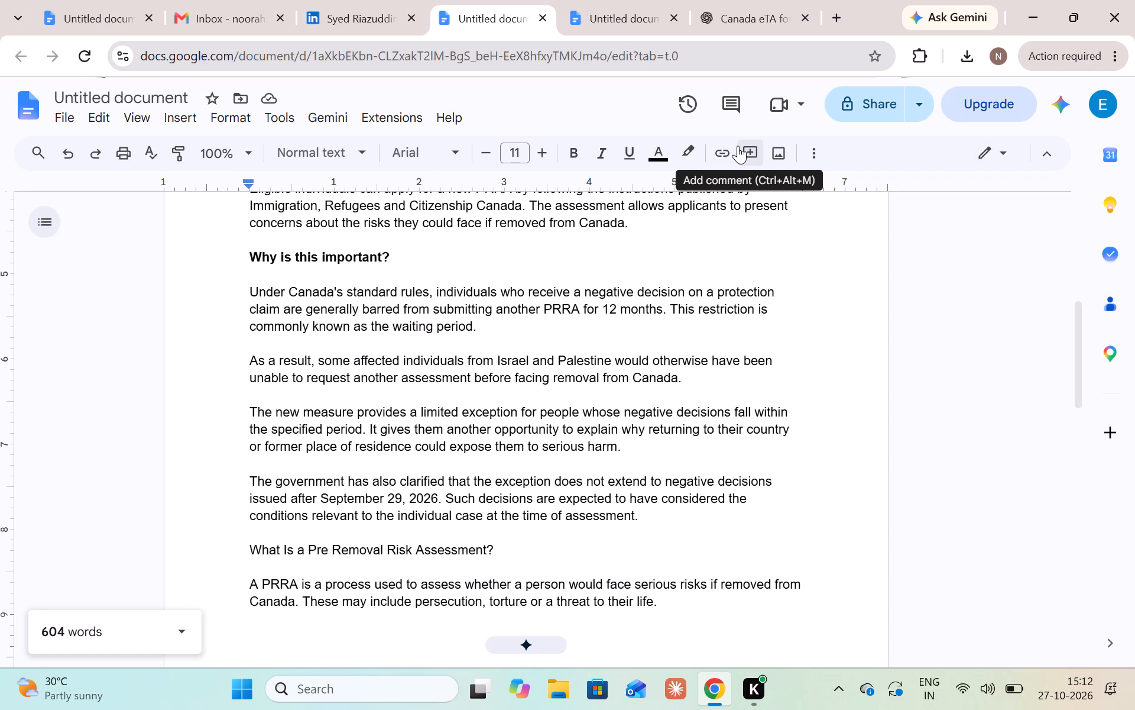
Review the remaining paragraphs under "Why is this important?", covering the affected individuals, the limited exception and the government's clarification.
triple_click(523, 364)
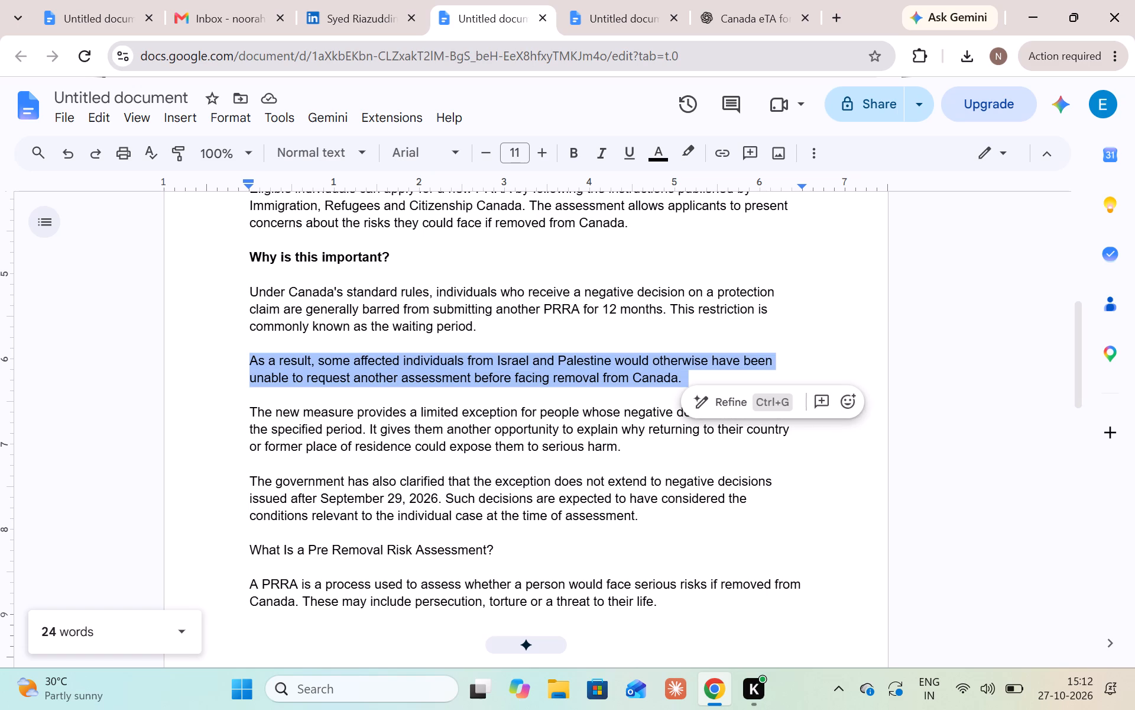
left_click(530, 462)
double_click(508, 431)
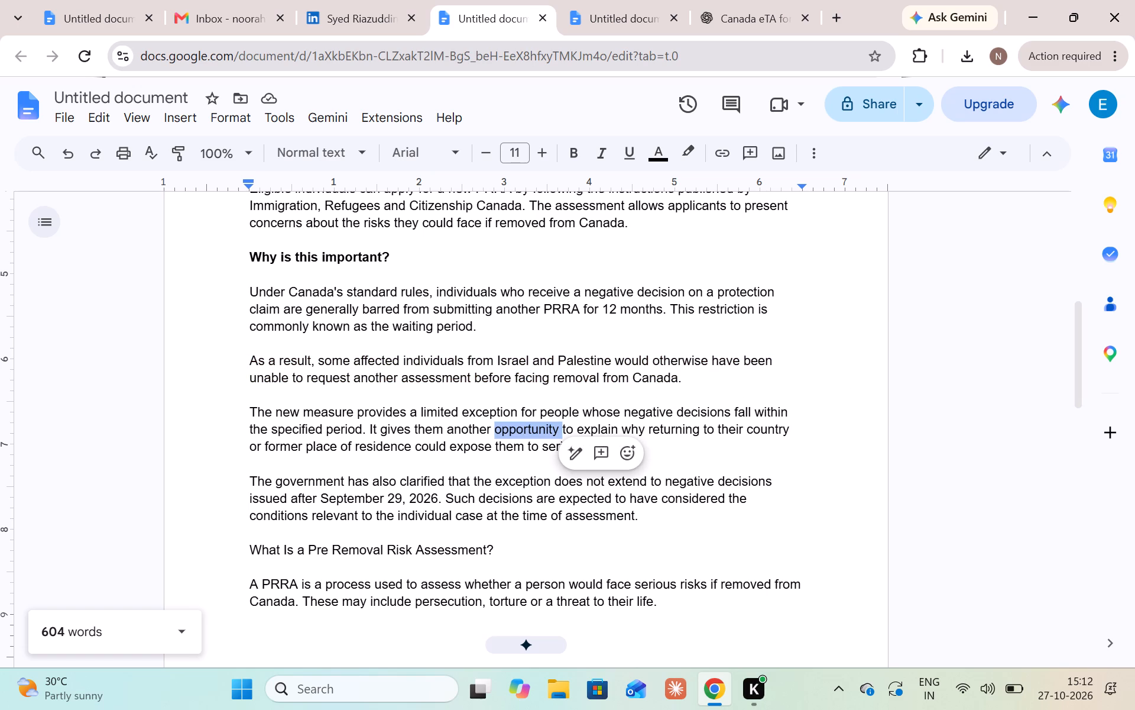
left_click(374, 487)
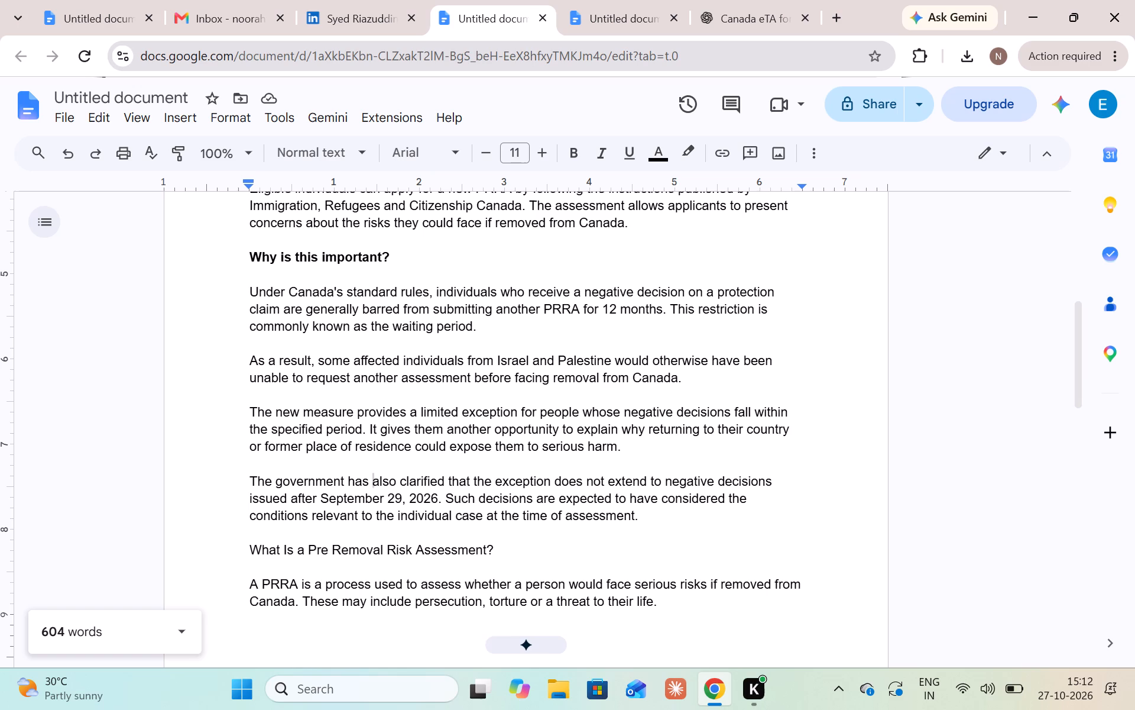
Make the heading "What Is a Pre Removal Risk Assessment?" bold and change its "Is" to lowercase "is".
left_click_drag(510, 550, 115, 540)
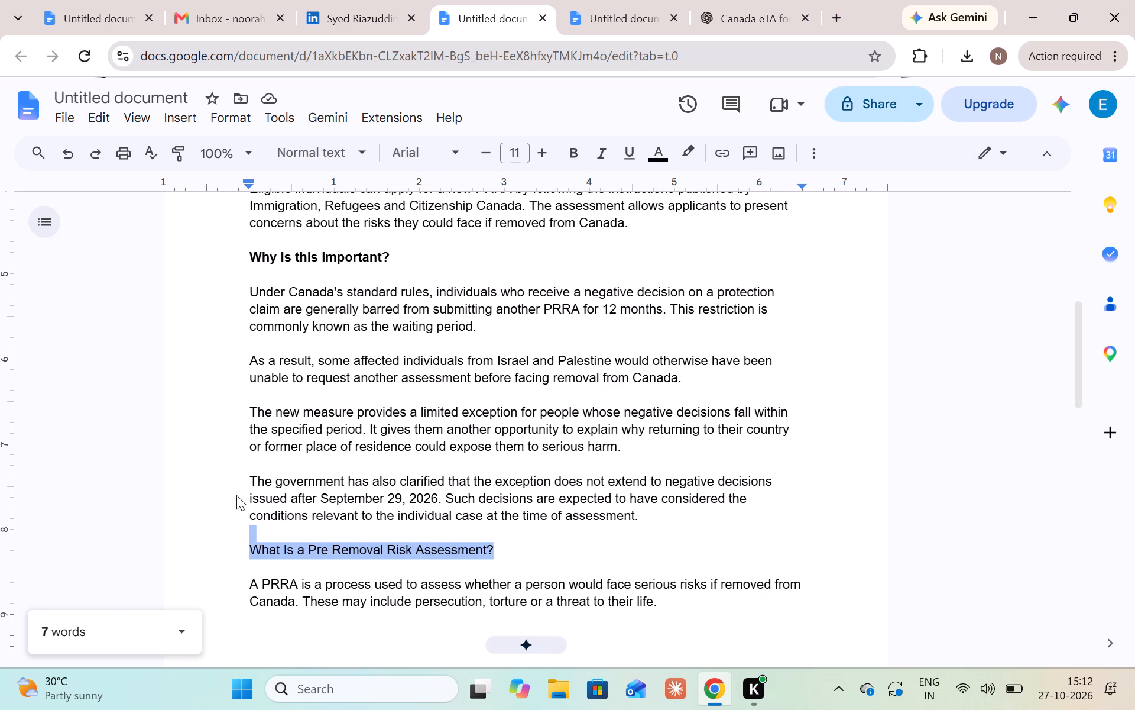
left_click(566, 150)
left_click(306, 556)
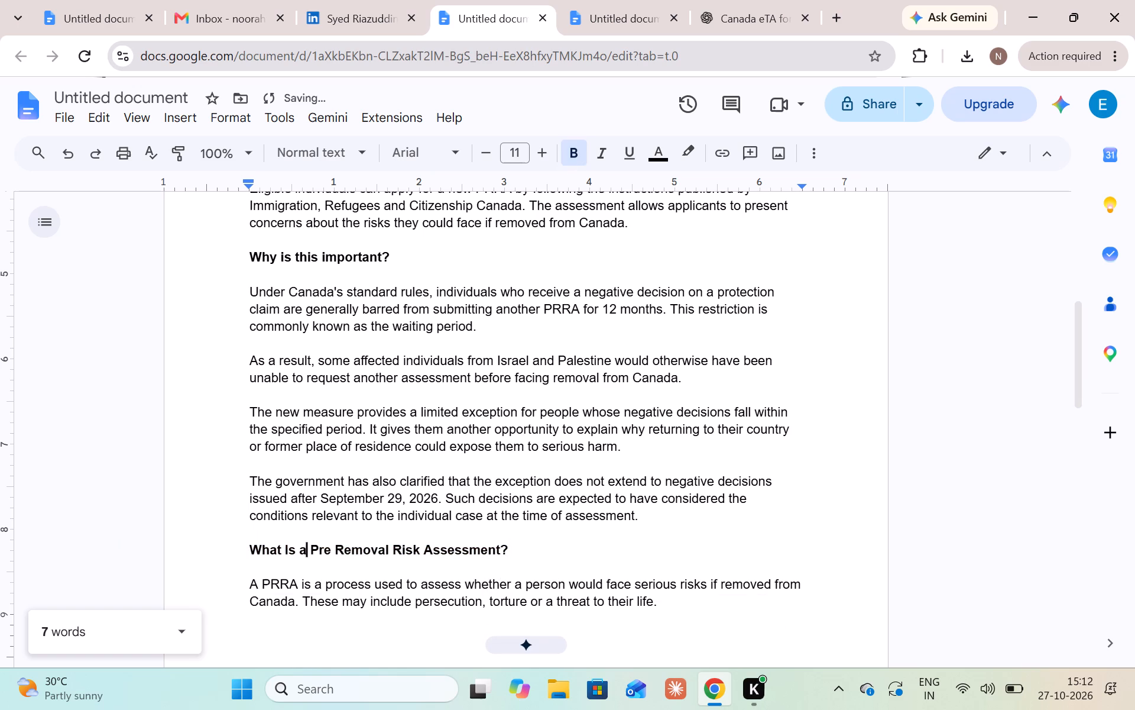
left_click(293, 553)
key("Left")
key("BackSpace")
key("i")
key("Right")
key("Right")
key("Right")
key("Right")
key("Right")
key("Right")
left_click(337, 546)
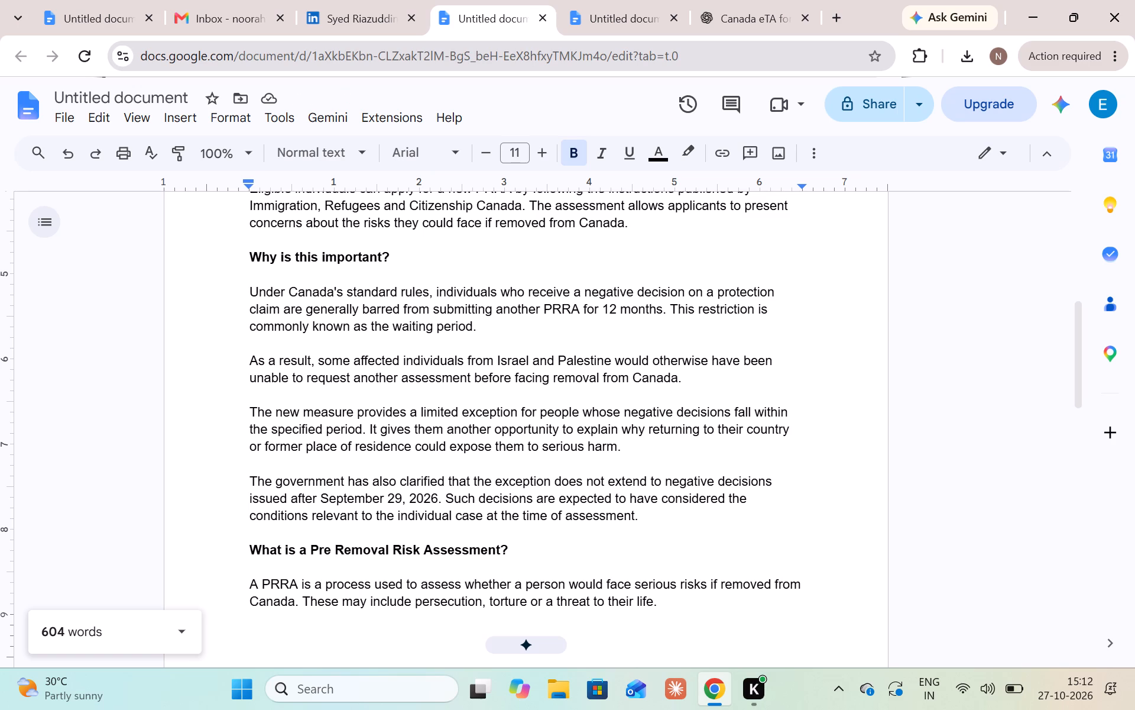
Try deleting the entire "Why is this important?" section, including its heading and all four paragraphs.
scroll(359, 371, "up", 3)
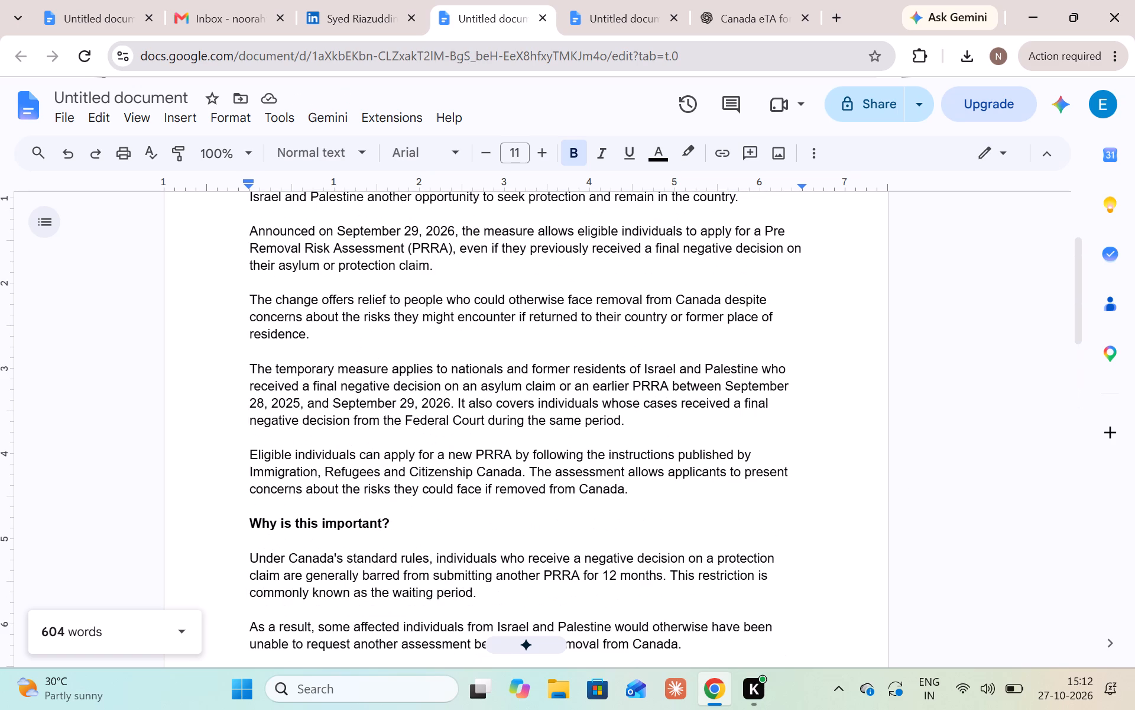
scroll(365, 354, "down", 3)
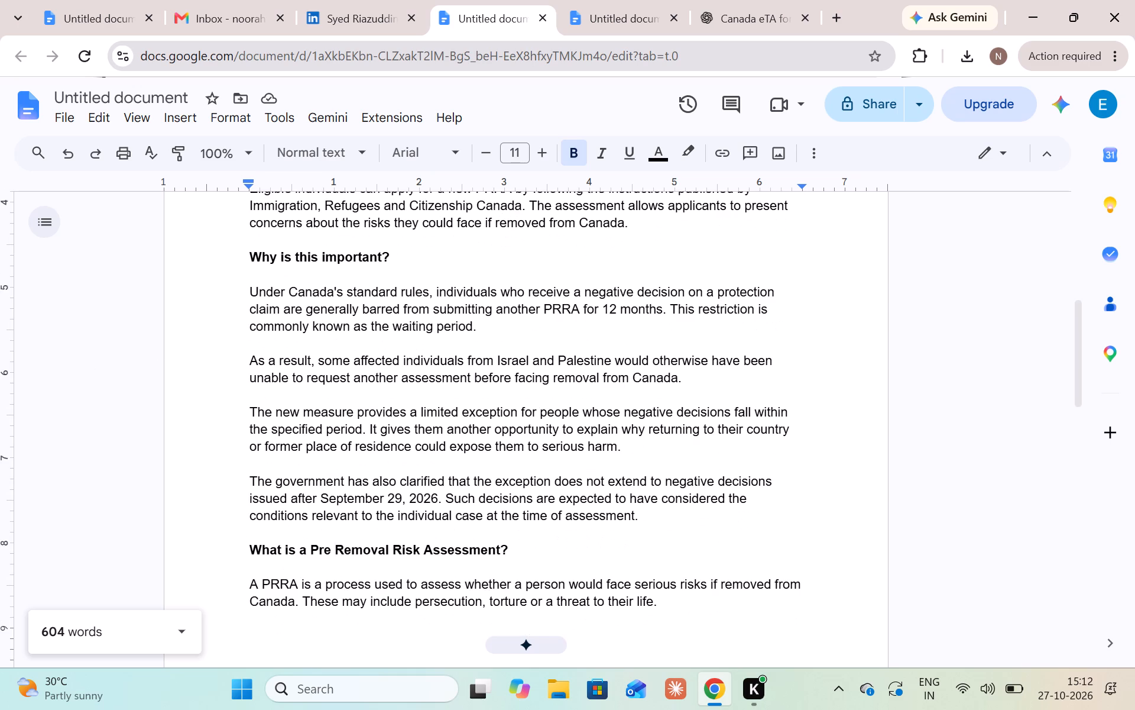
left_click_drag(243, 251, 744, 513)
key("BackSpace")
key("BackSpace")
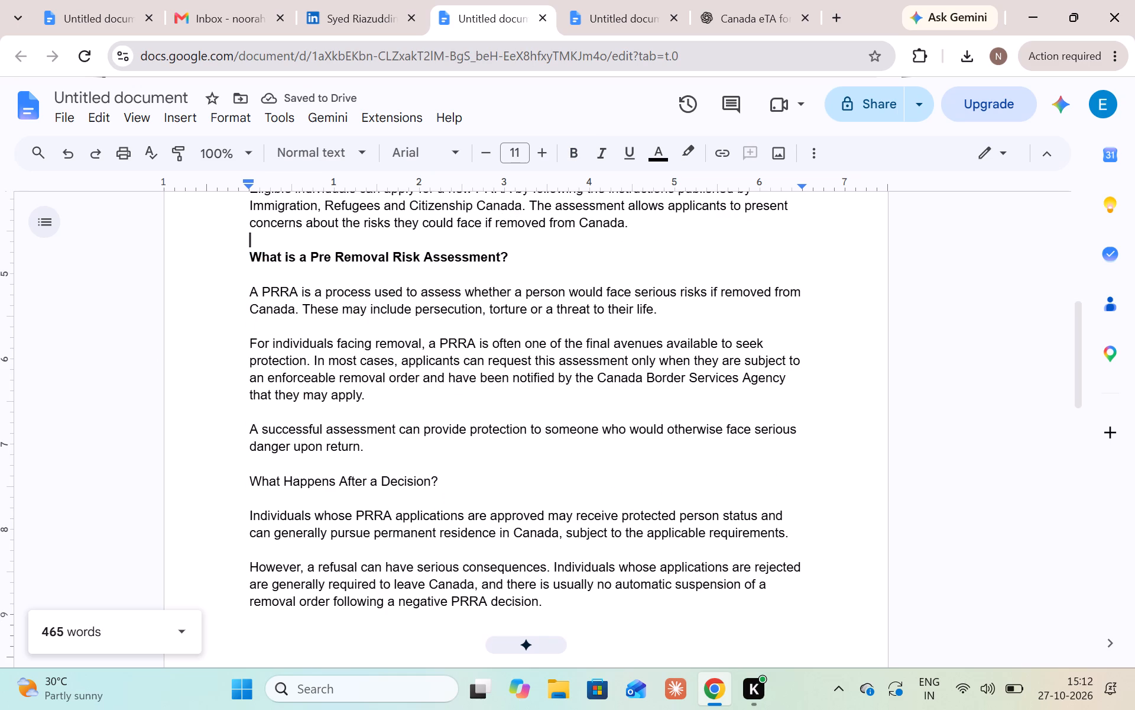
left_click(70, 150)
Delete the "As a result, some affected individuals from Israel and Palestine" paragraph and close up the blank line it leaves.
scroll(521, 472, "up", 1)
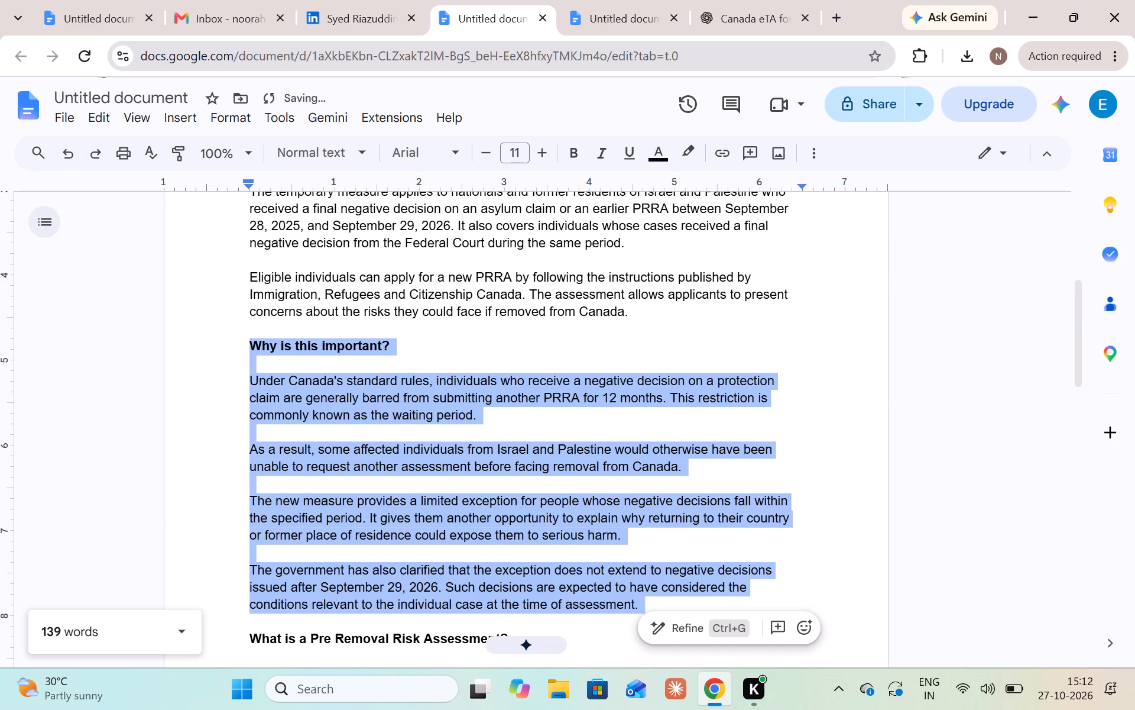
left_click(466, 468)
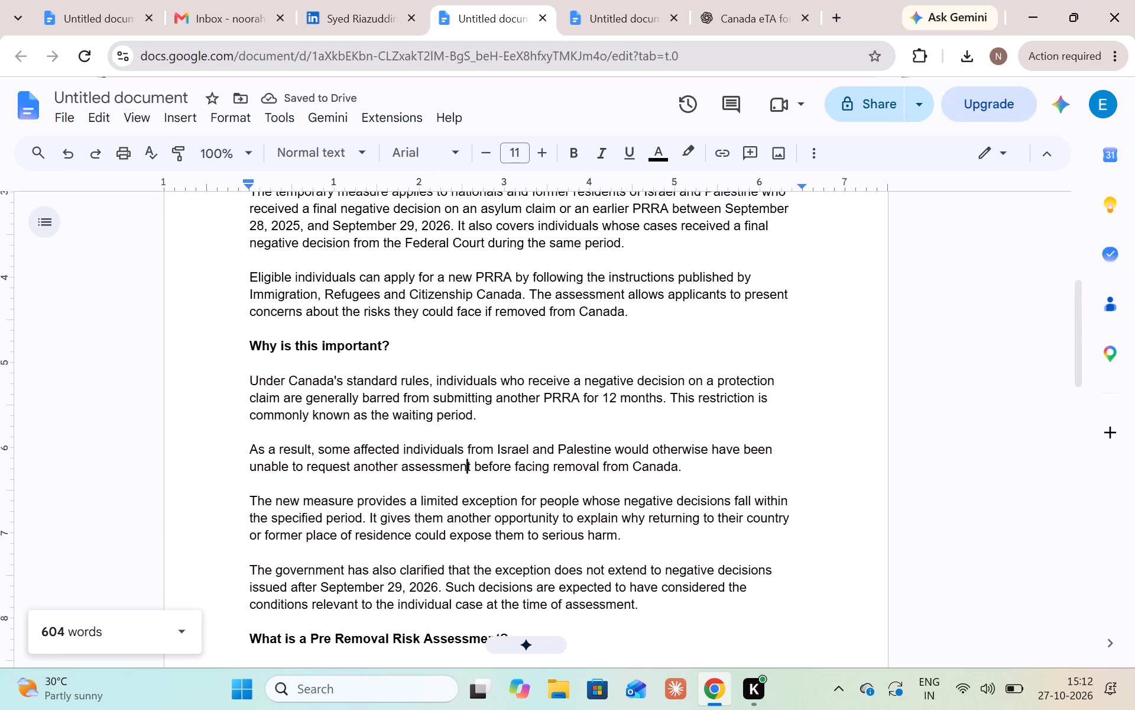
left_click_drag(688, 468, 203, 447)
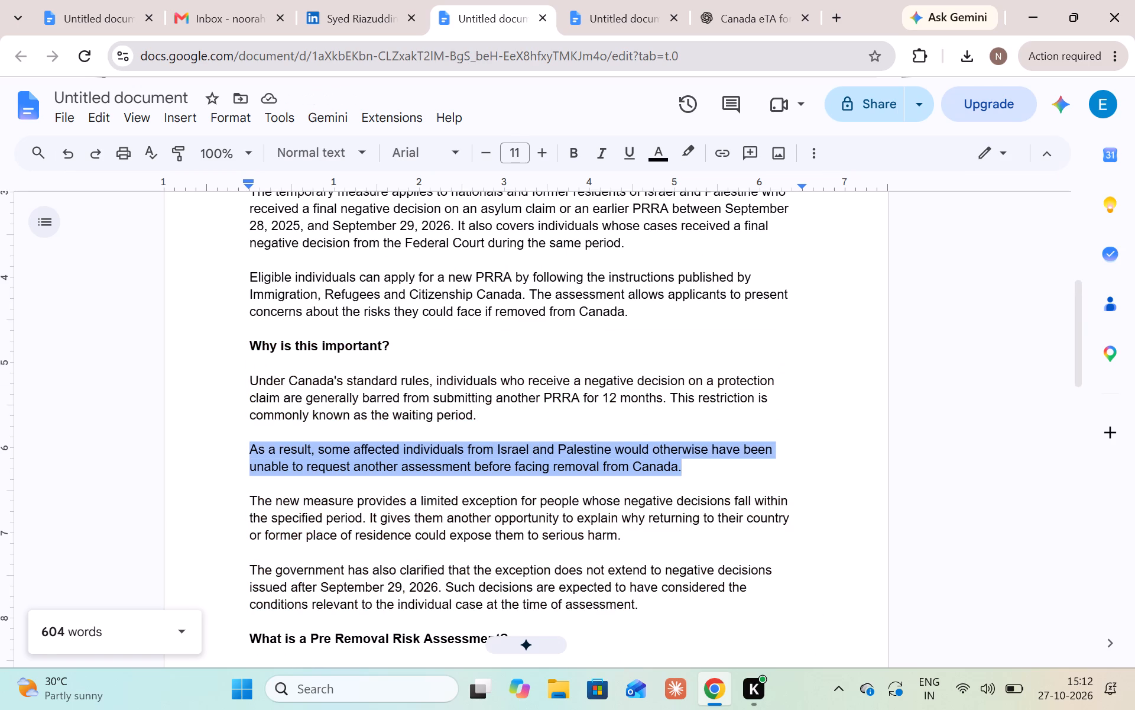
left_click_drag(203, 447, 202, 447)
key("backslash")
key("BackSpace")
key("BackSpace")
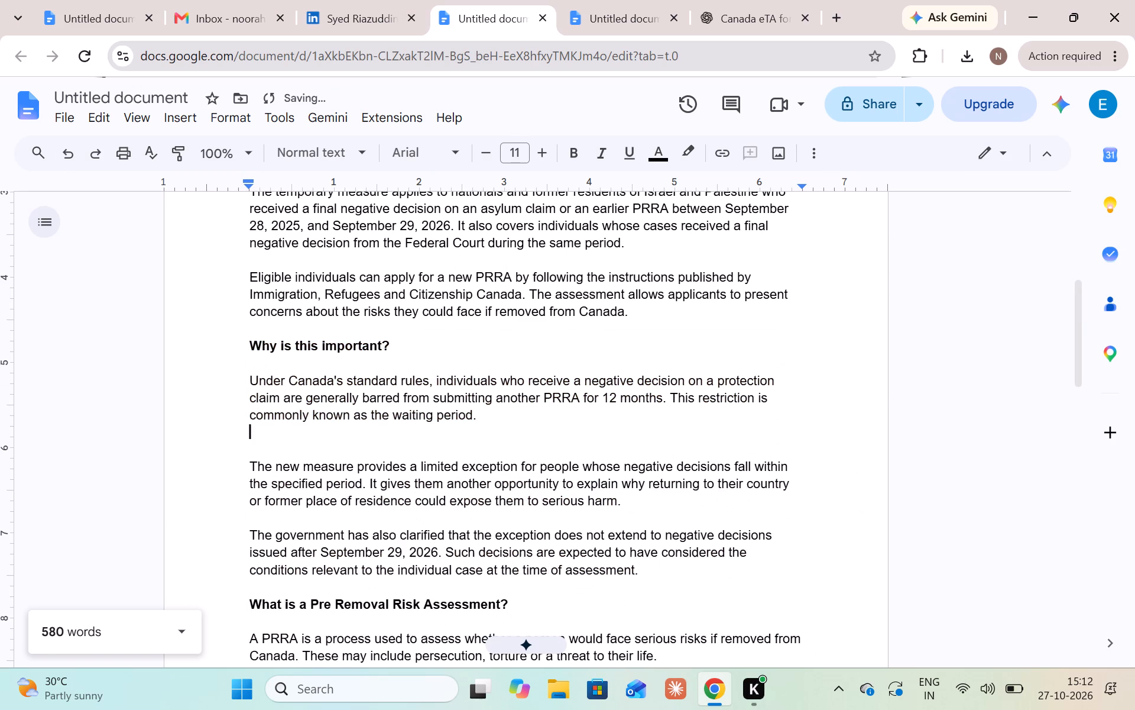
key("BackSpace")
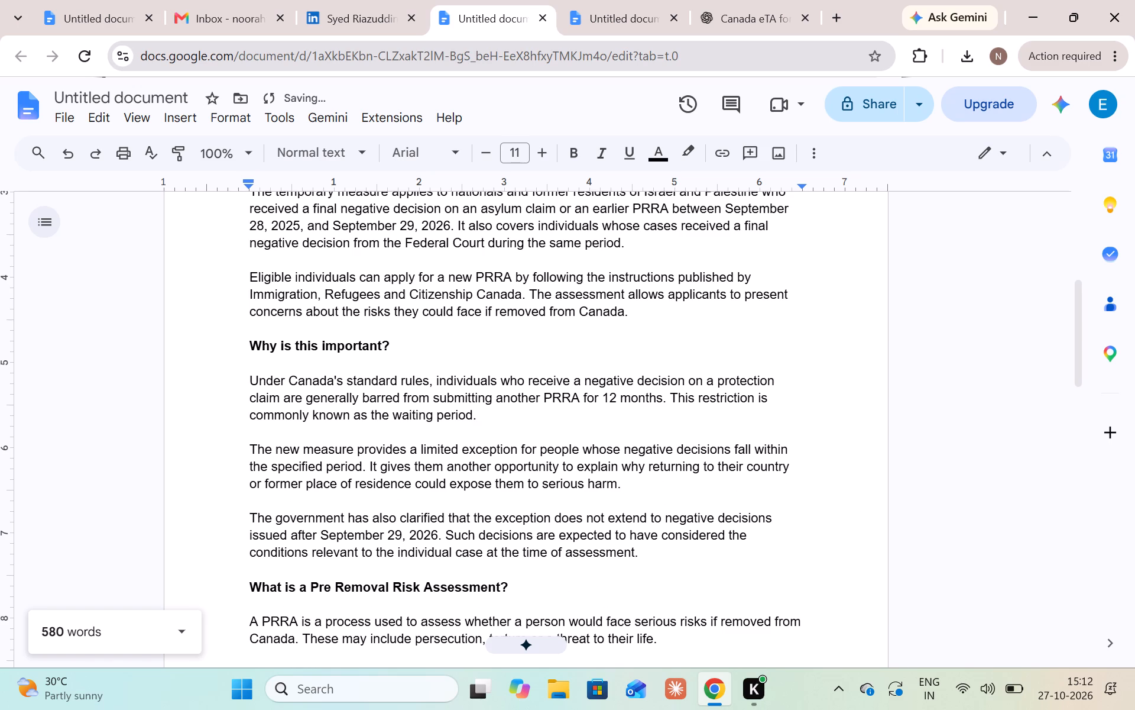
Reread the article and delete the paragraph beginning "A successful assessment can provide protection", including its extra blank line.
scroll(446, 501, "up", 3)
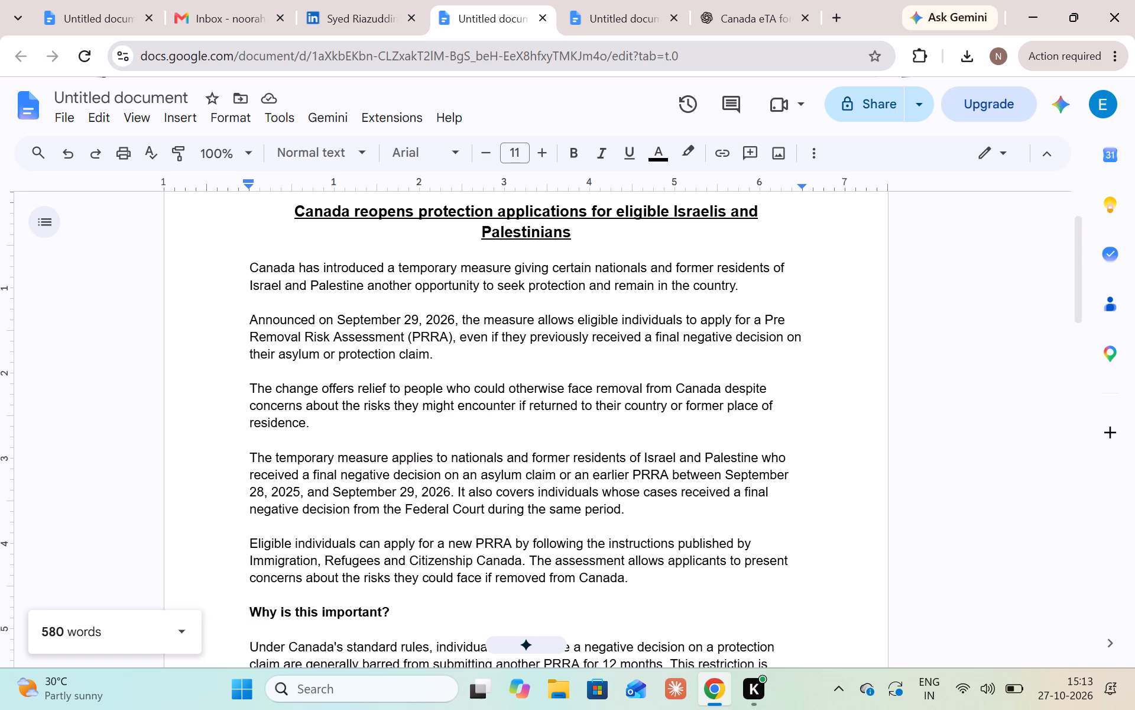
scroll(543, 469, "down", 6)
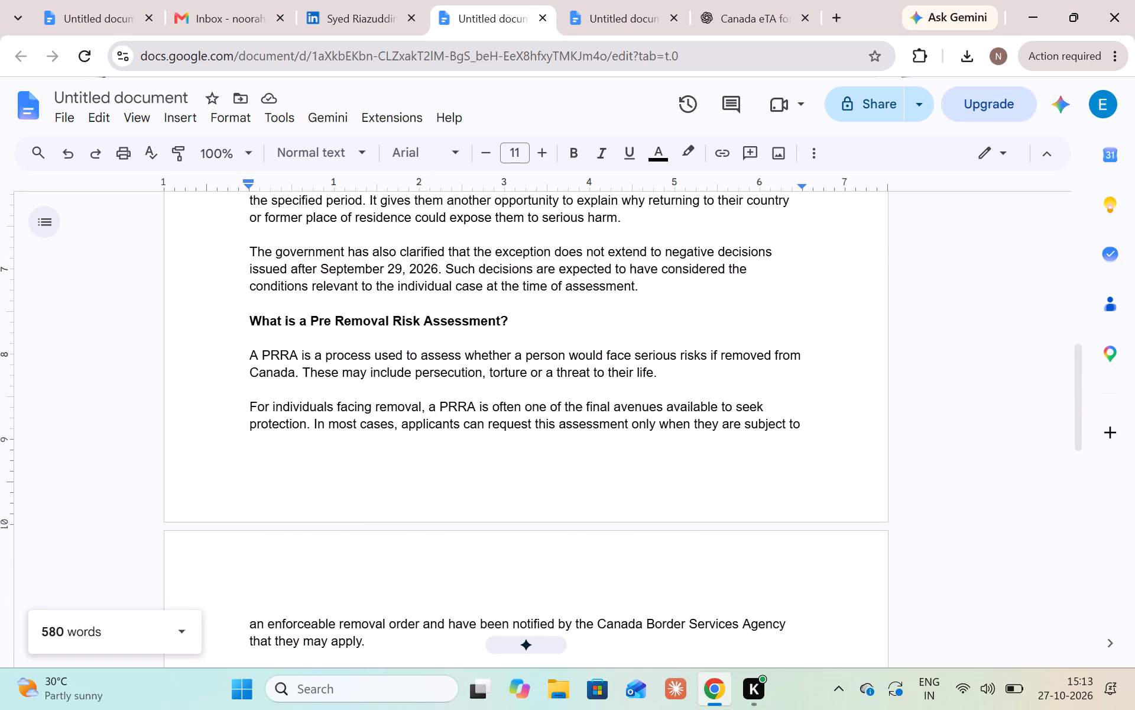
scroll(539, 472, "down", 2)
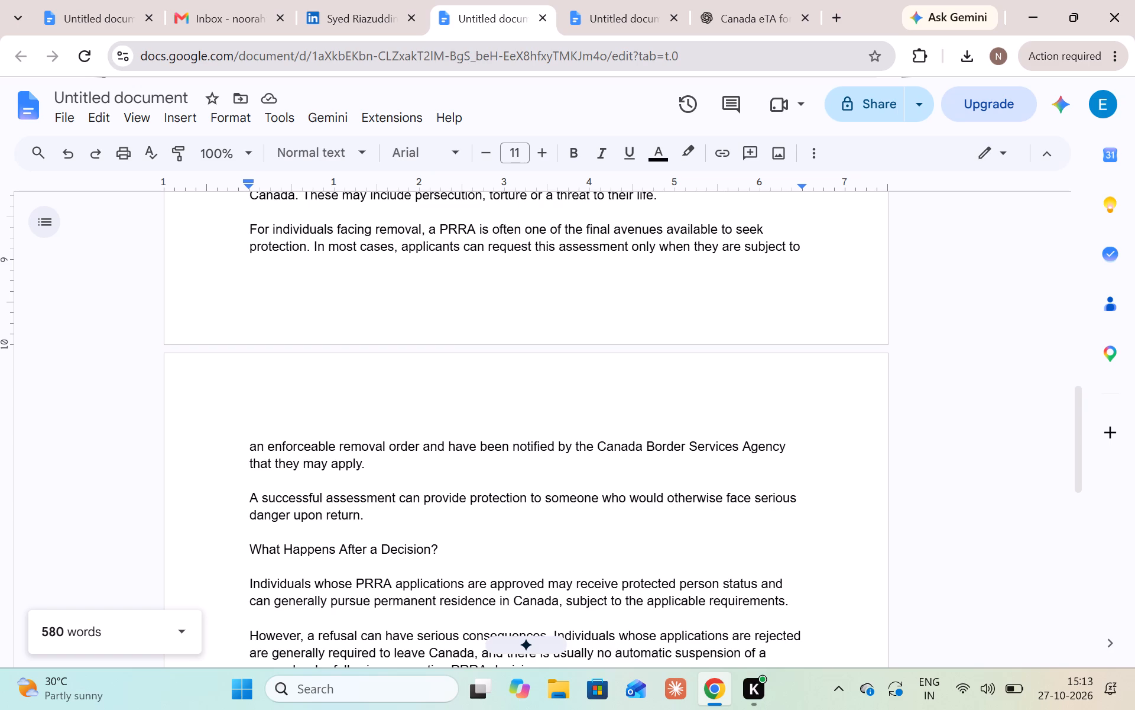
scroll(446, 477, "up", 1)
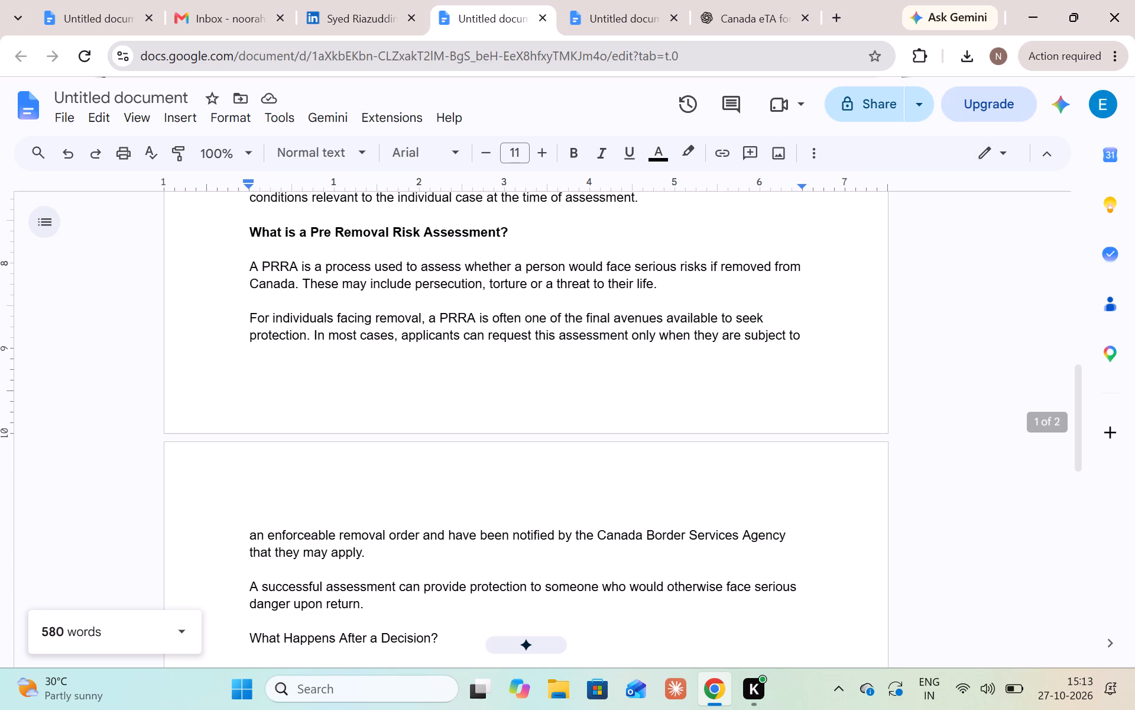
scroll(427, 334, "down", 3)
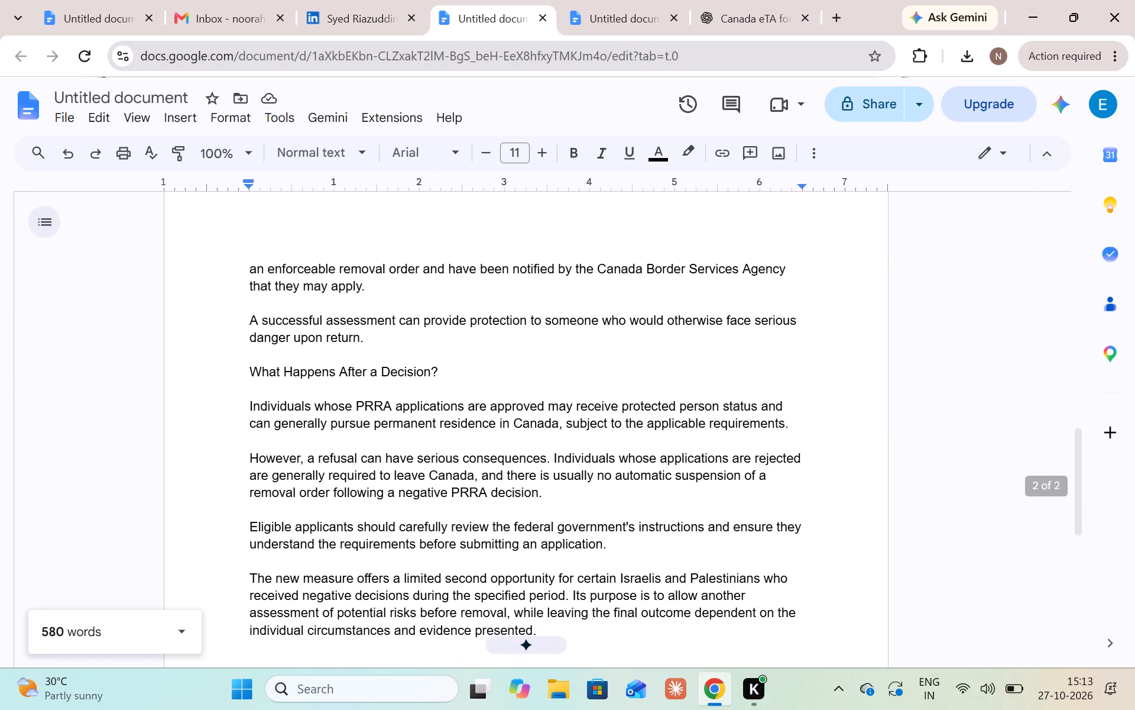
left_click_drag(244, 324, 376, 342)
key("BackSpace")
key("BackSpace")
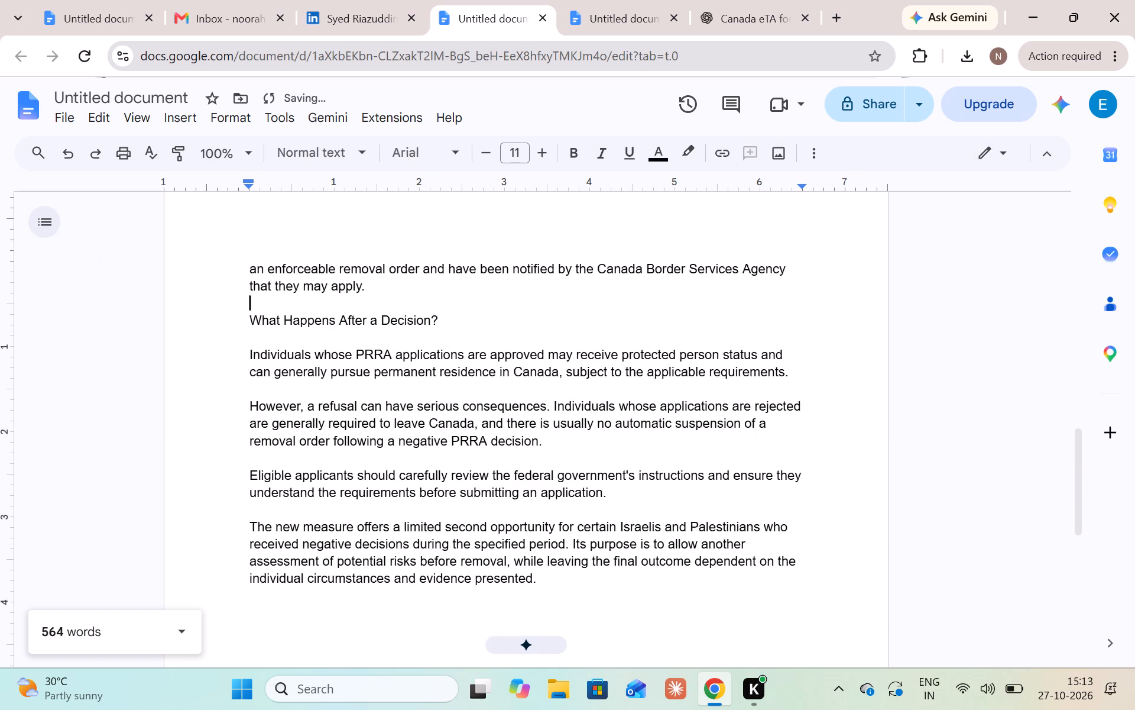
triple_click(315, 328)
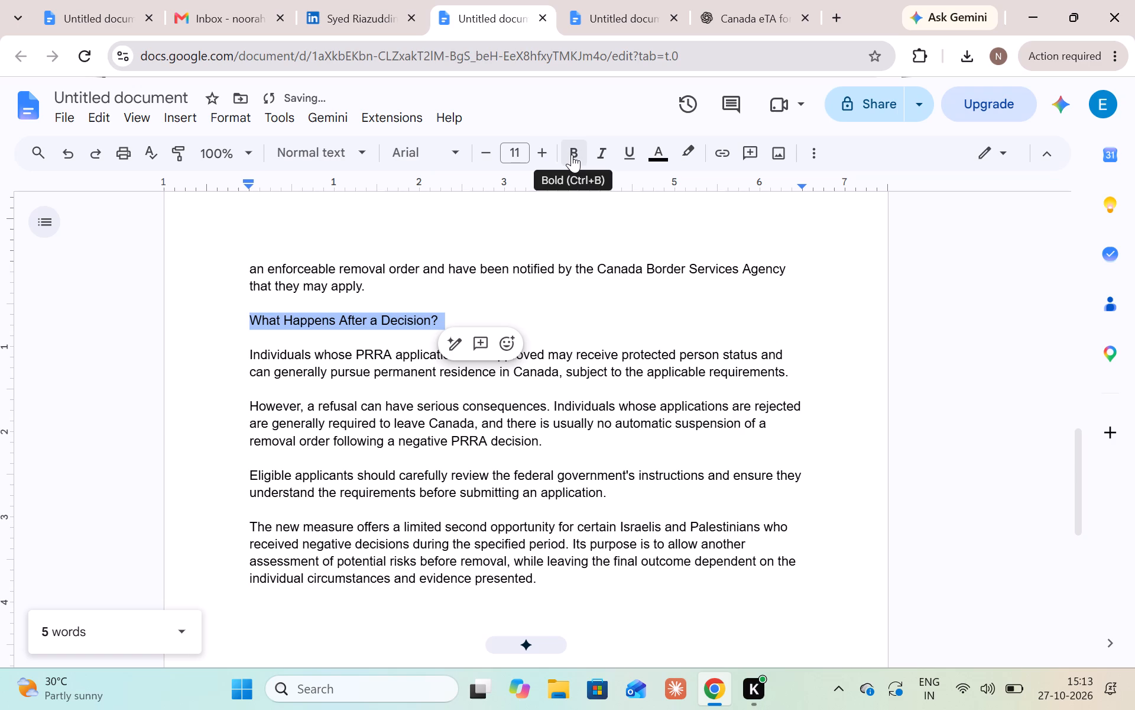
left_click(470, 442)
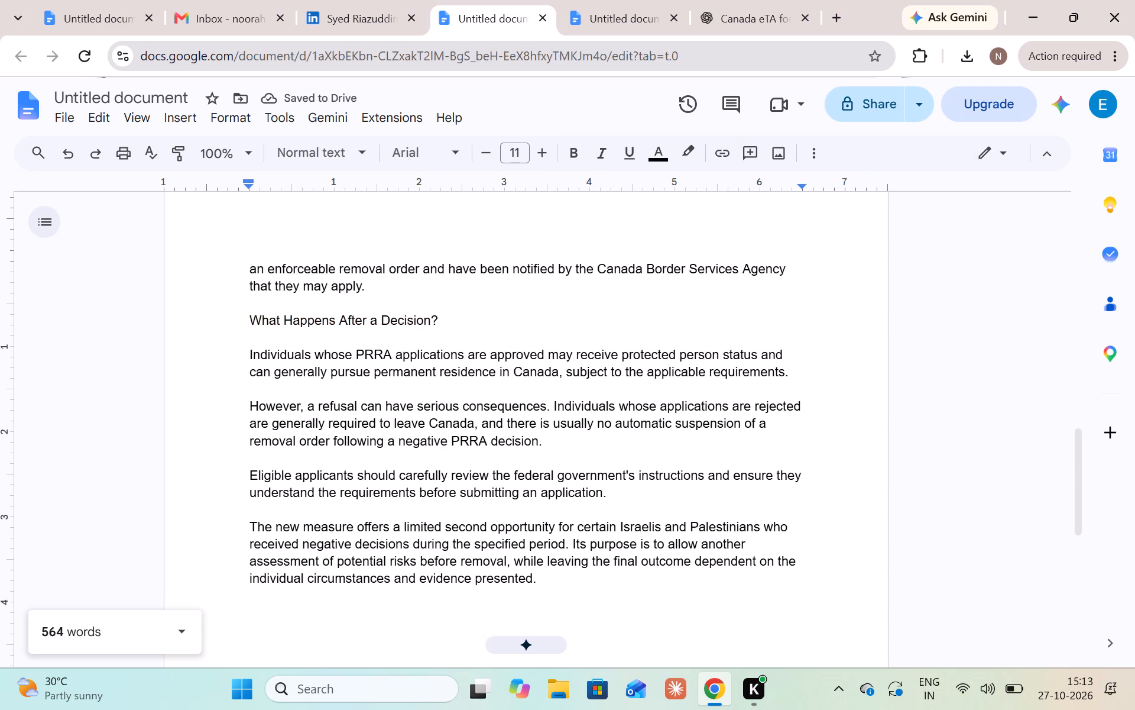
Select the article's last three paragraphs, from "However, a refusal can have serious consequences" through the end.
left_click_drag(581, 593, 157, 310)
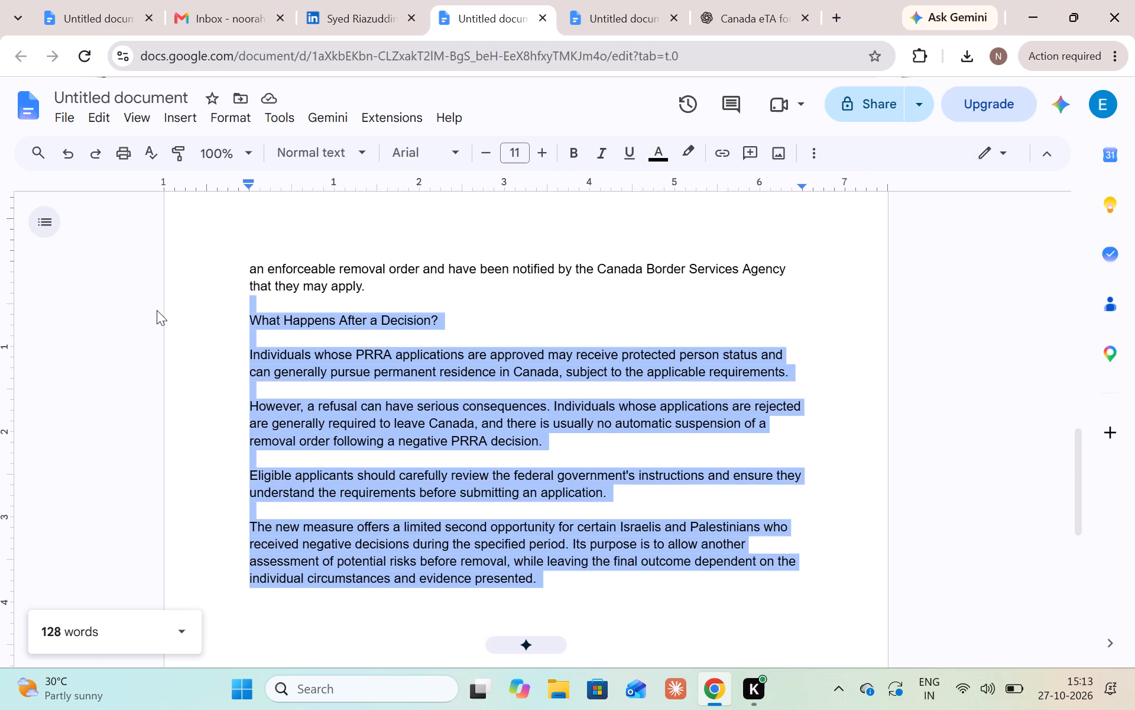
left_click_drag(157, 310, 163, 395)
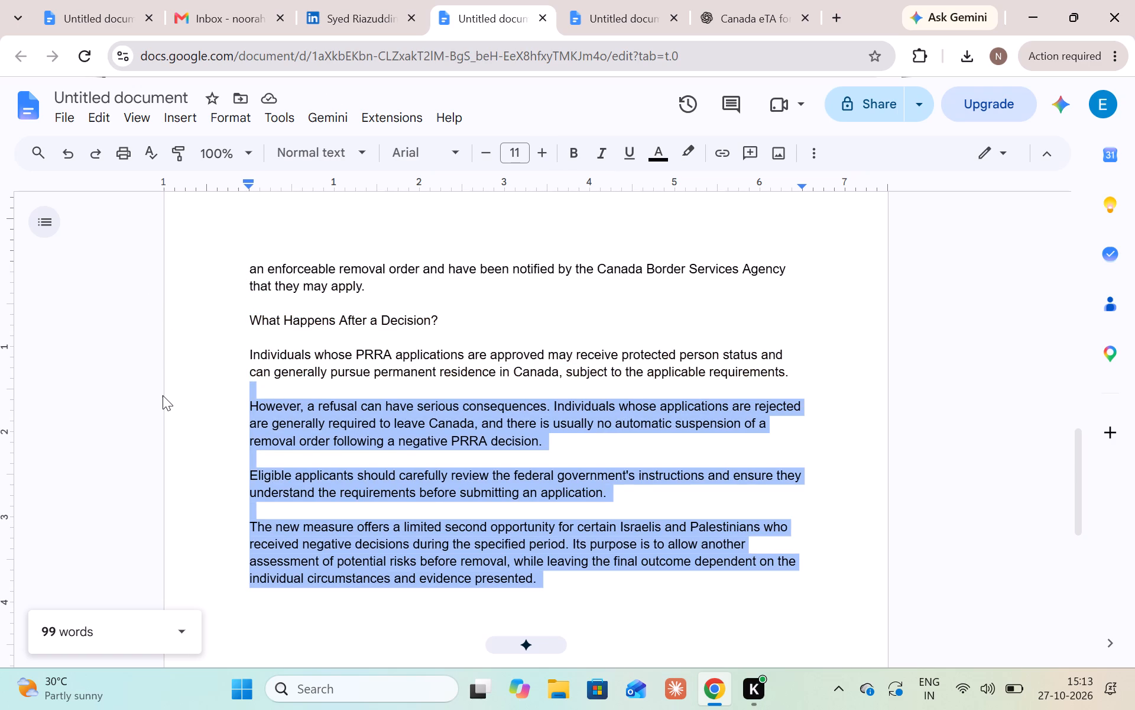
Delete the article's selected last three paragraphs, from "However, a refusal can have serious consequences" through the end.
left_click_drag(163, 395, 159, 395)
key("BackSpace")
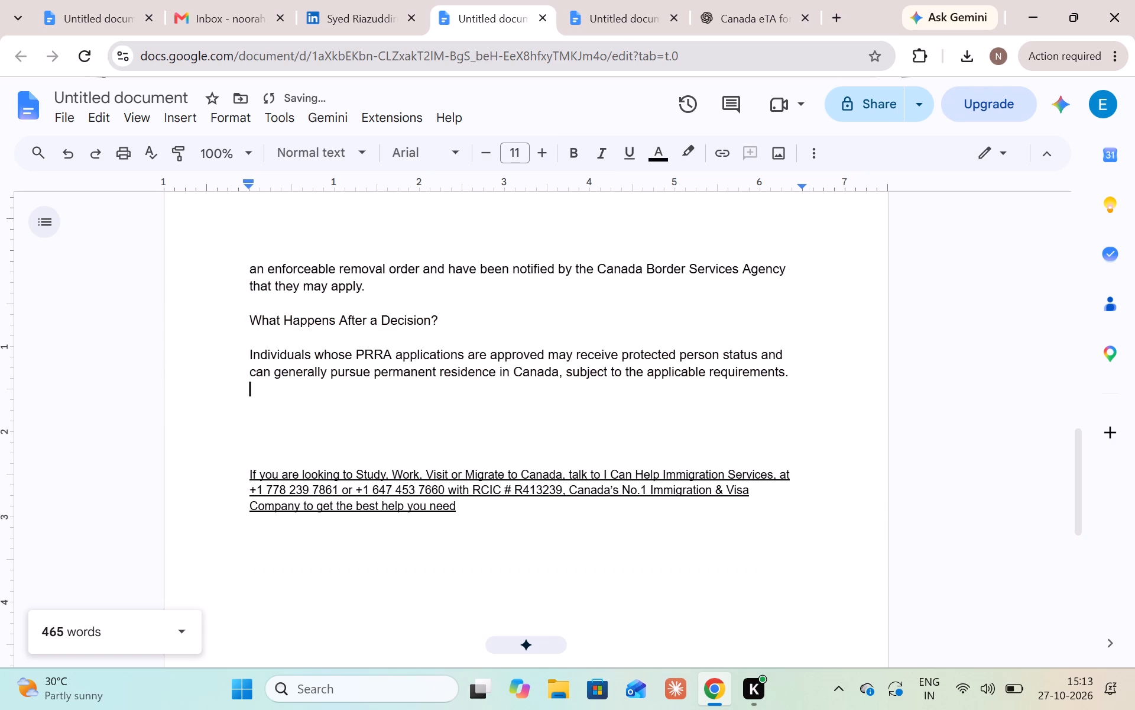
Delete the "What Happens After a Decision?" heading and close up the extra blank lines around the article's final paragraph.
triple_click(369, 327)
key("BackSpace")
left_click(336, 414)
key("BackSpace")
key("BackSpace")
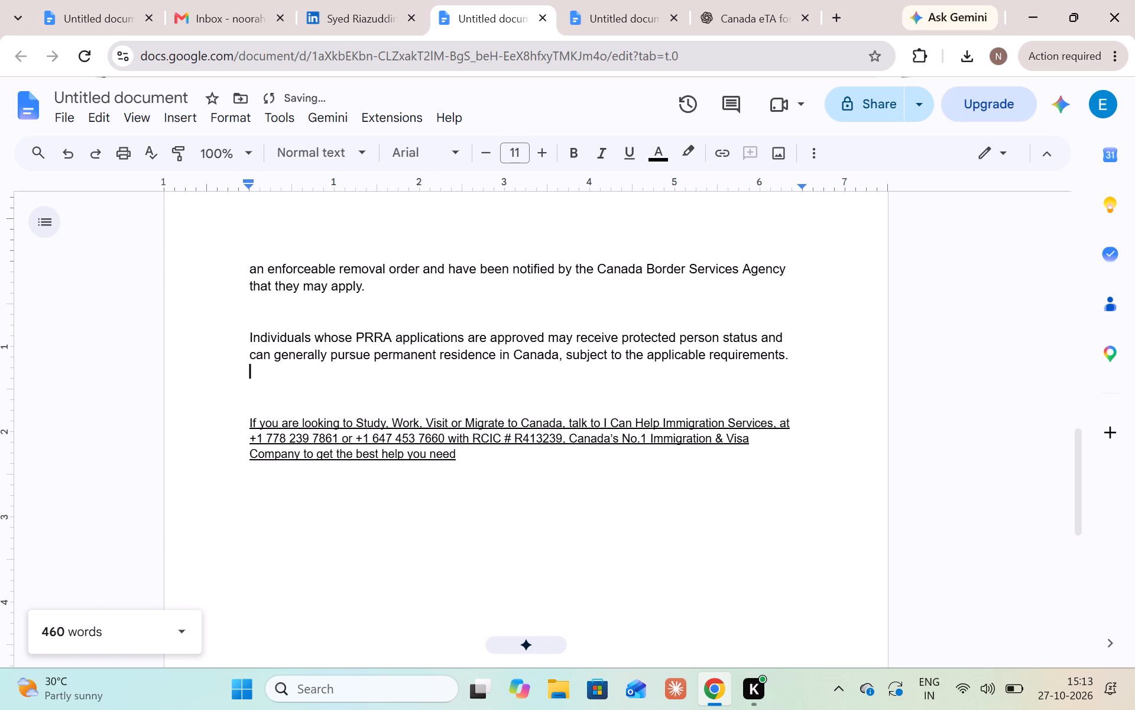
key("BackSpace")
left_click(313, 309)
key("BackSpace")
left_click(309, 366)
key("BackSpace")
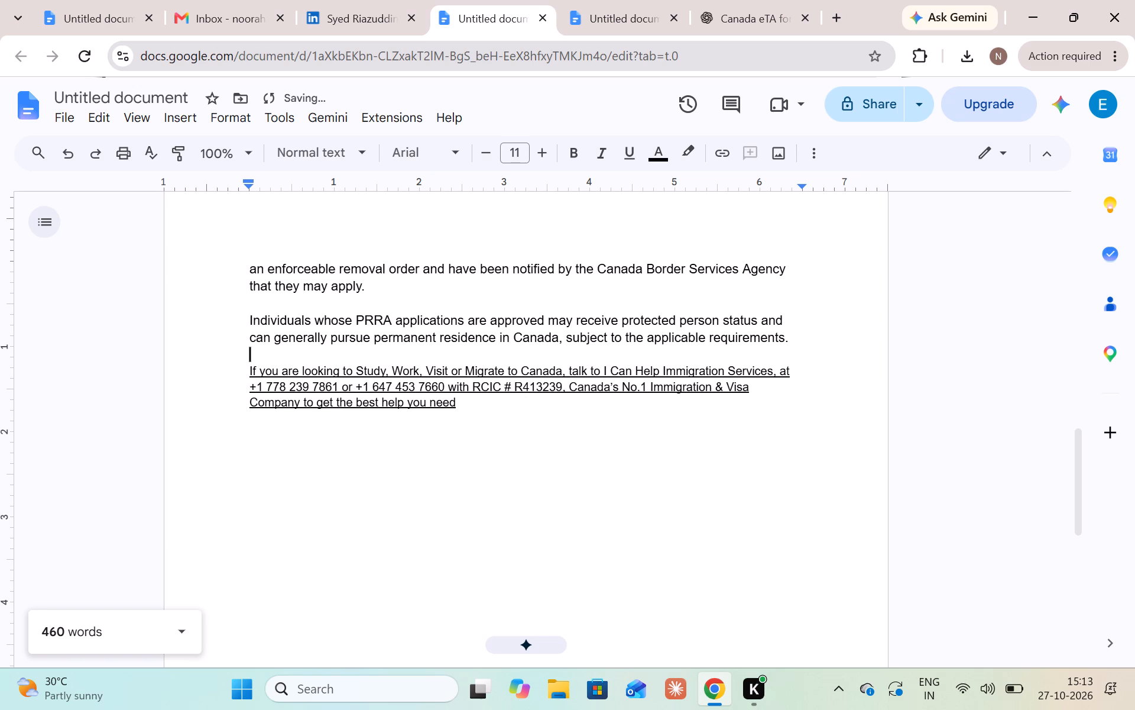
left_click(324, 300)
Rename the document with the article's headline, "Canada reopens protection applications for eligible Israelis and Palestinians".
scroll(597, 424, "up", 11)
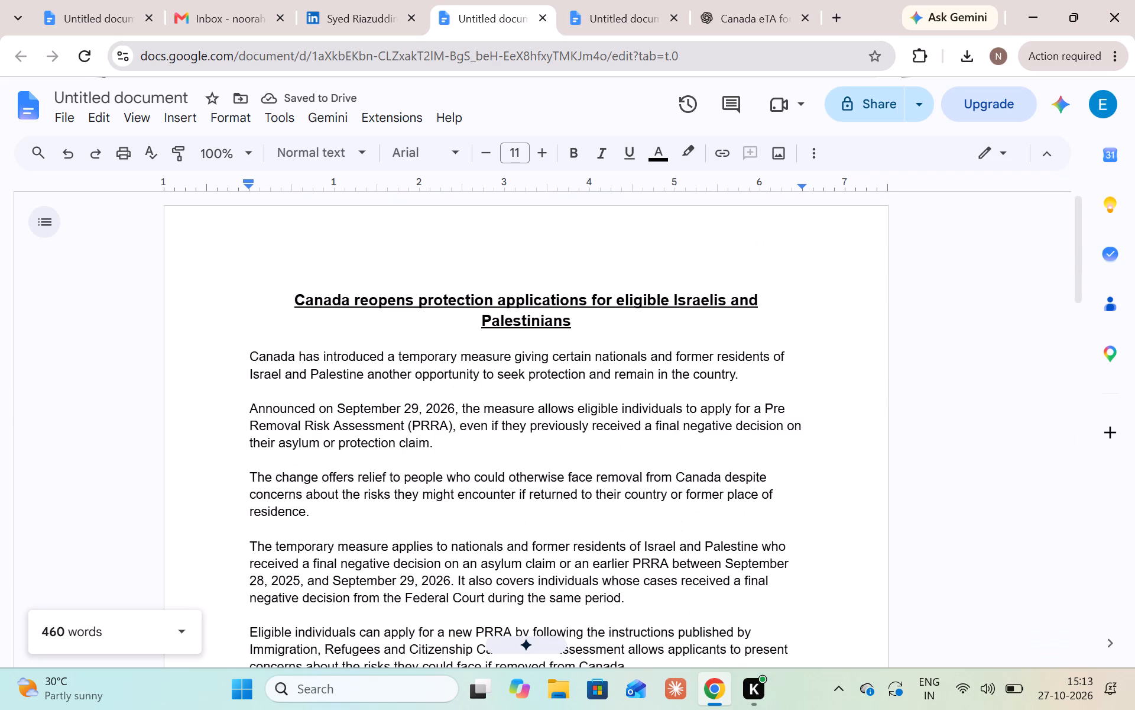
left_click(101, 100)
left_click(101, 97)
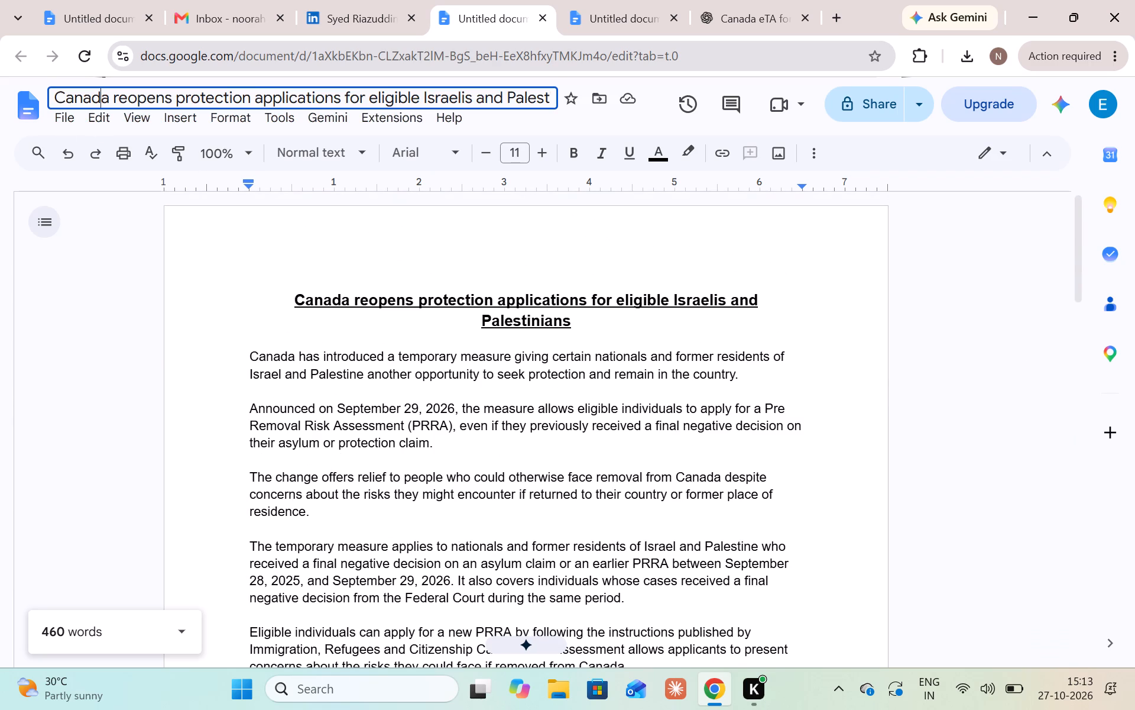
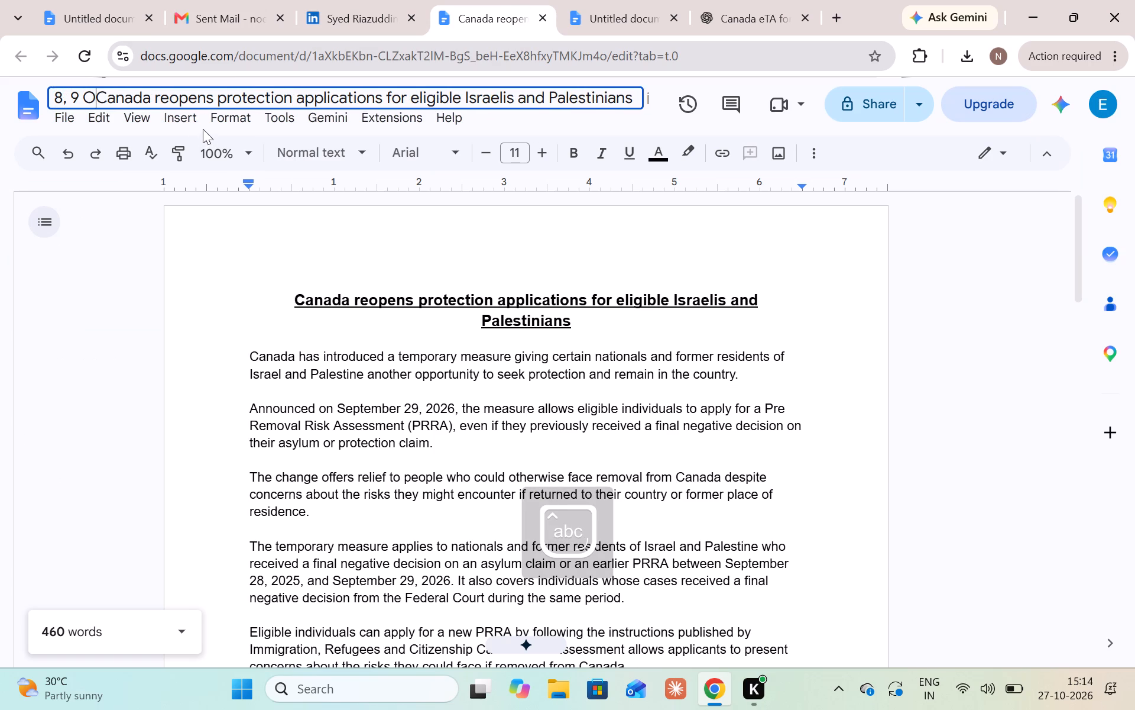
Finish adding the date prefix "8, 9 Oct - " before the article headline in the document's file name.
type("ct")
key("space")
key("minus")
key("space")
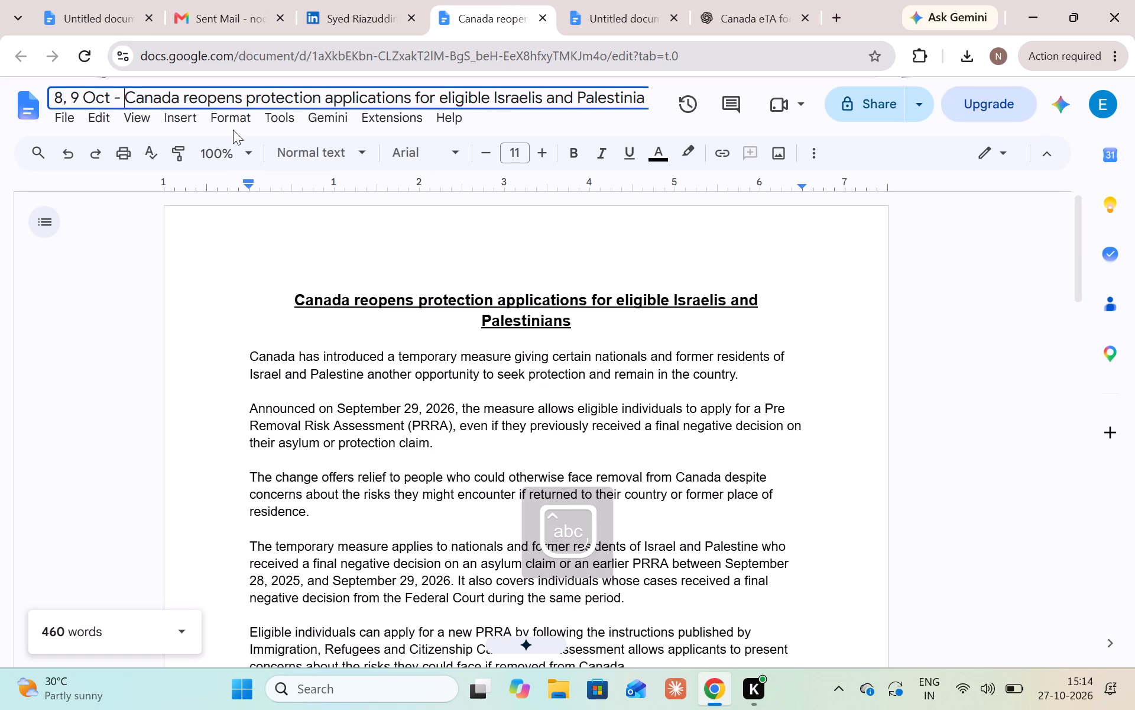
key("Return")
Copy the document's complete file name, including the date prefix.
triple_click(317, 91)
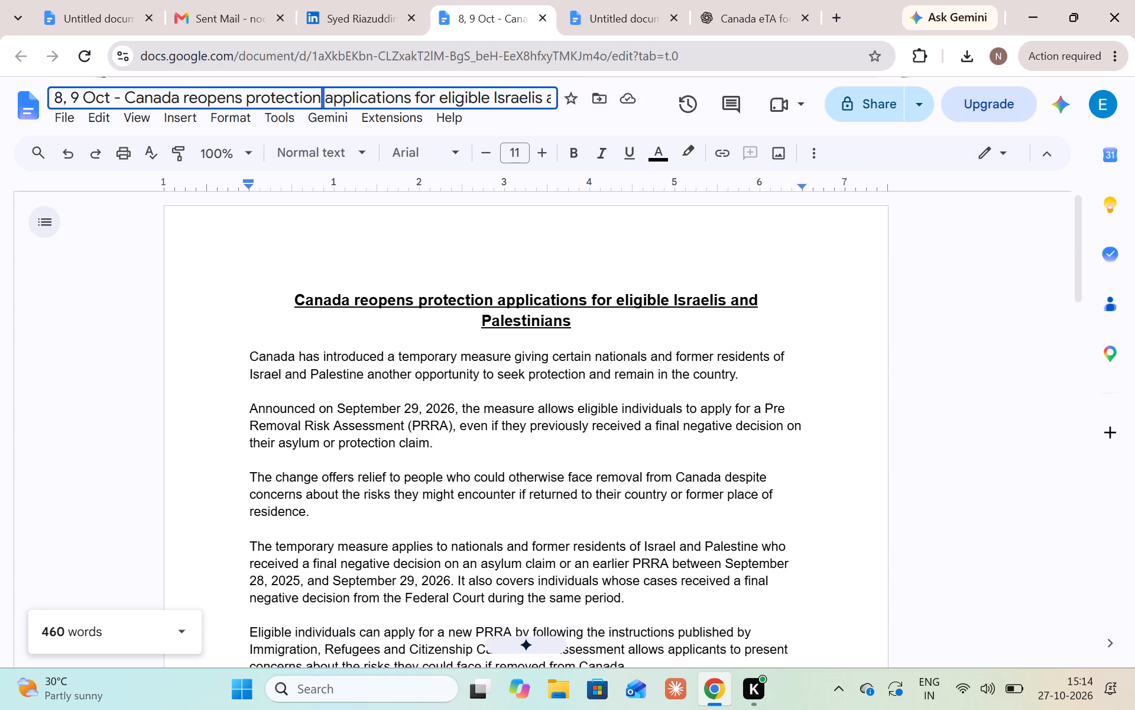
key("ctrl+c")
left_click(435, 494)
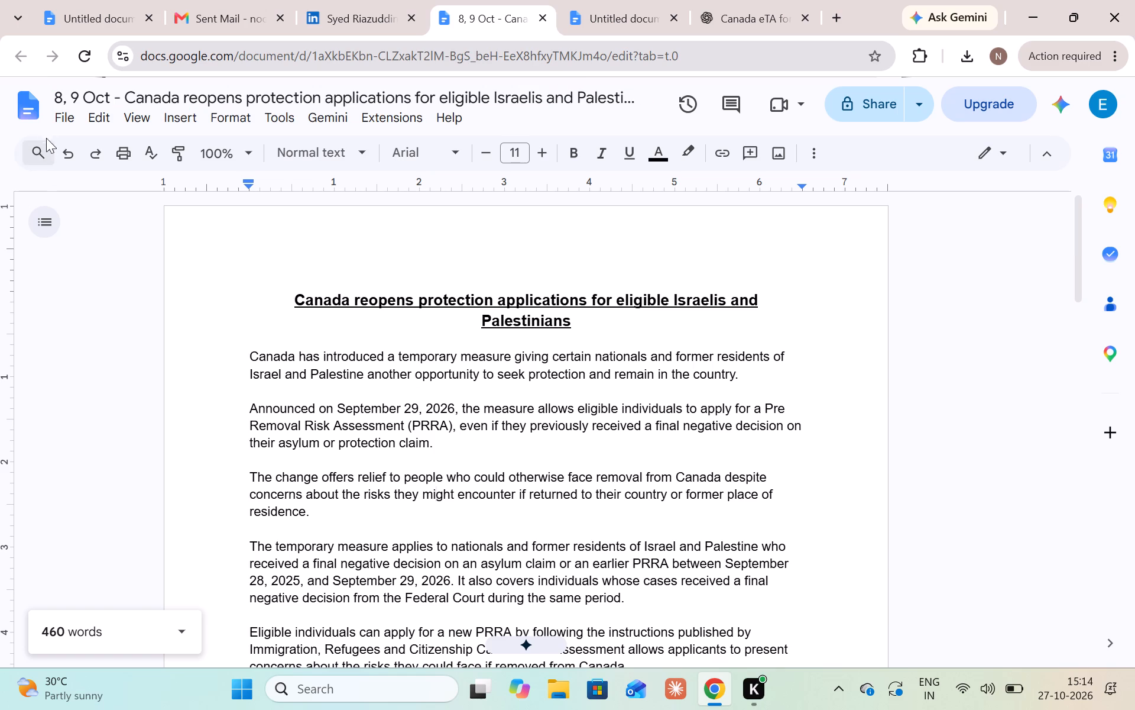
Download the Canada protection applications article as a Word document (.docx).
left_click(61, 119)
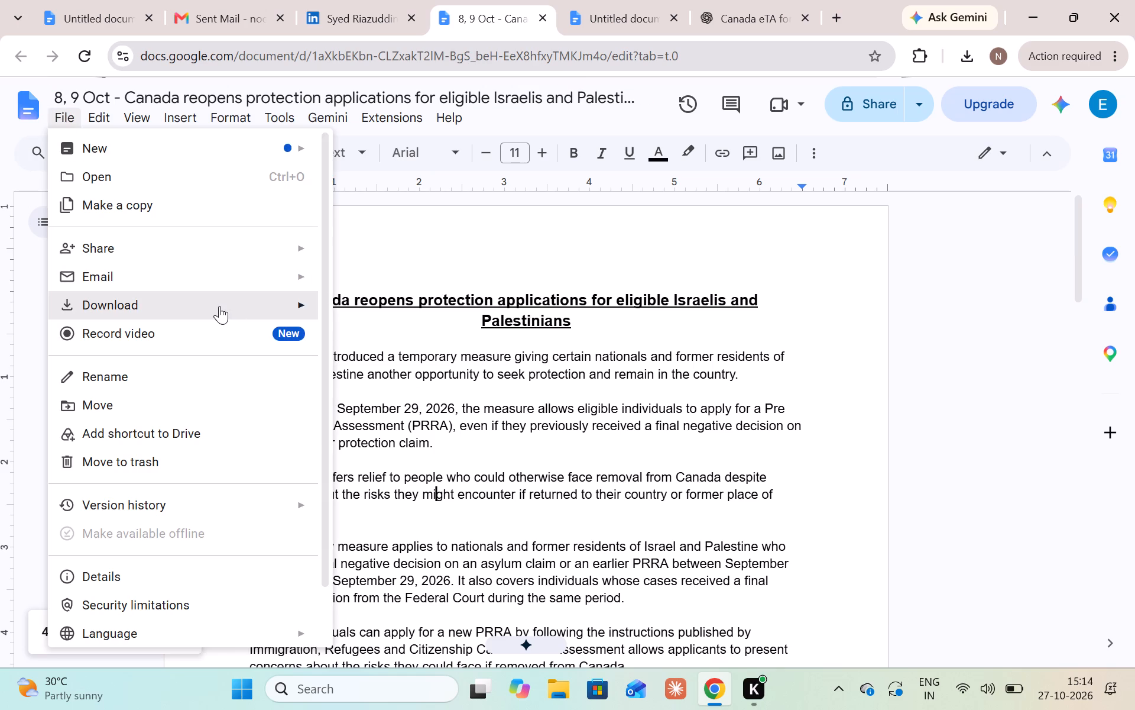
left_click(372, 309)
scroll(548, 583, "down", 5)
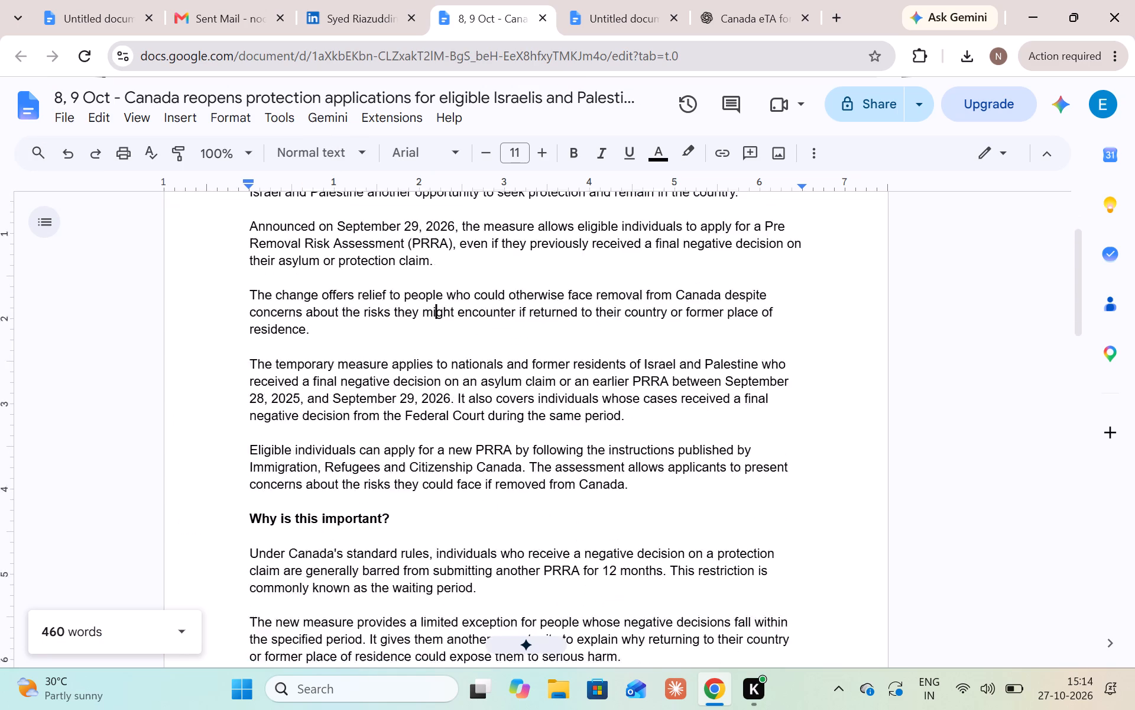
scroll(596, 540, "down", 2)
scroll(632, 456, "down", 4)
Switch to the LinkedIn profile page showing the recent immigration posts.
left_click(114, 0)
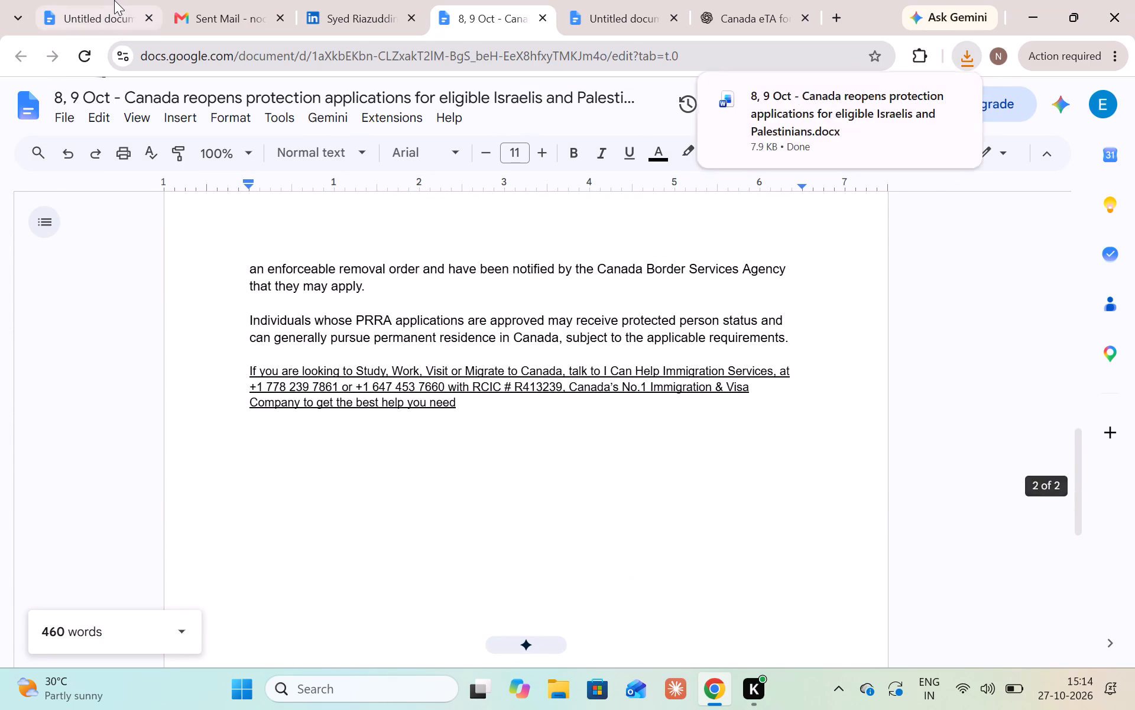
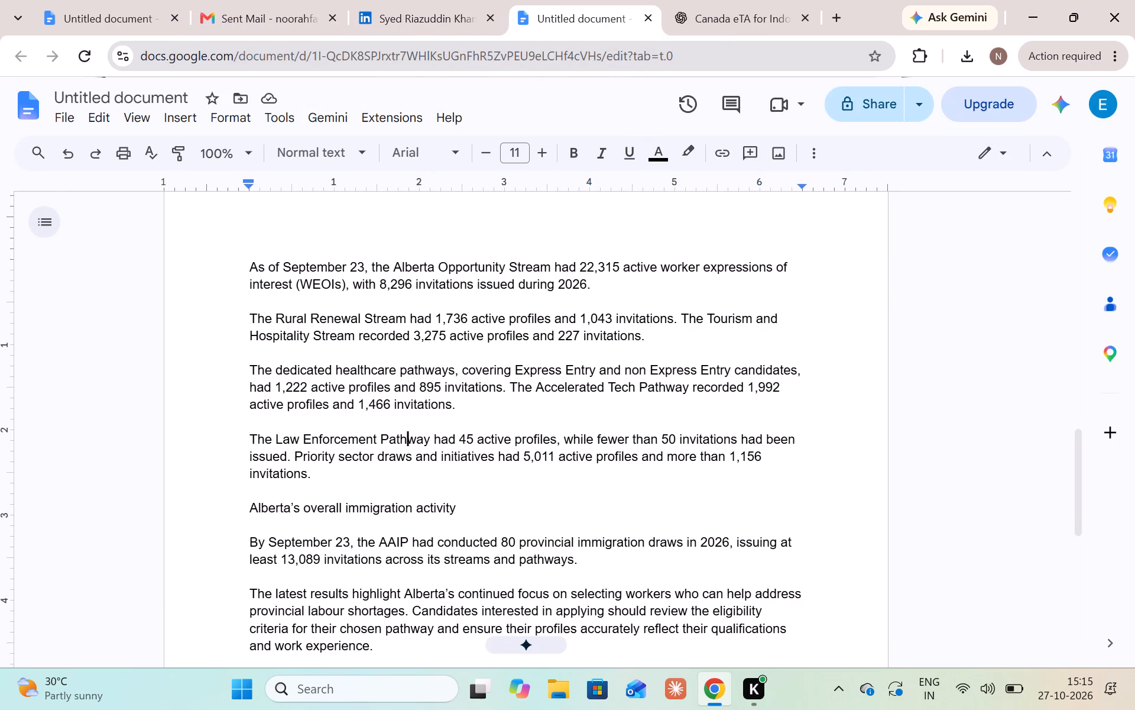
Turn on the word count display while typing for the Alberta immigration article document.
key("ctrl+shift+c")
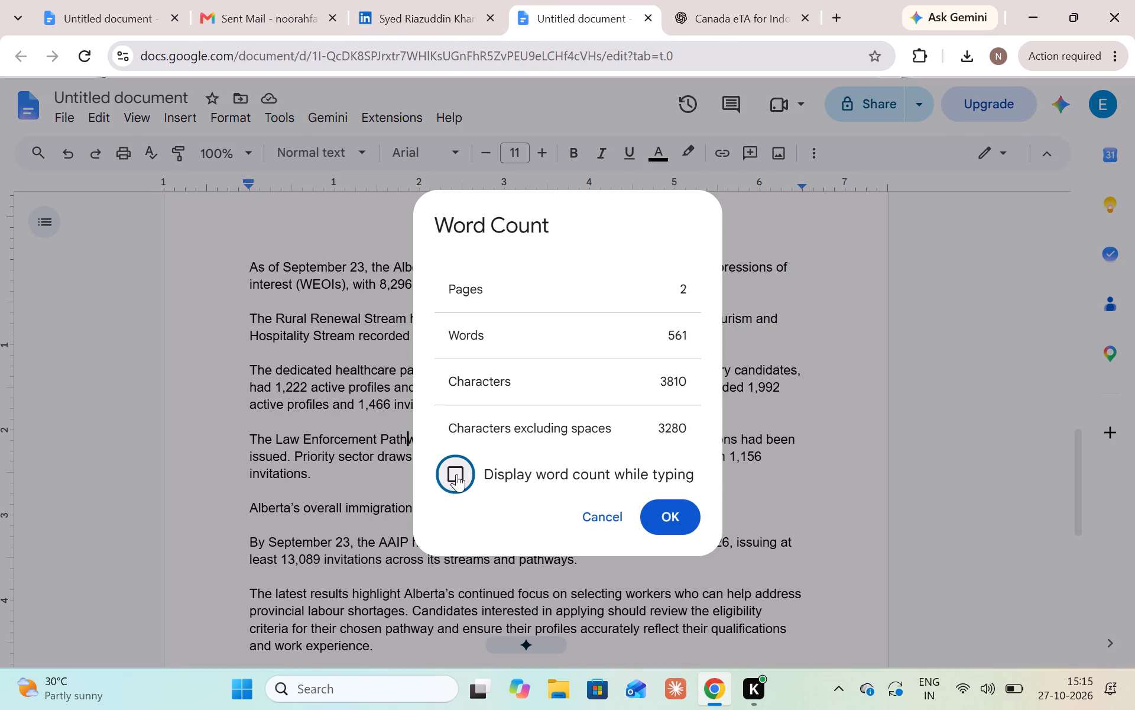
left_click(456, 474)
left_click(664, 505)
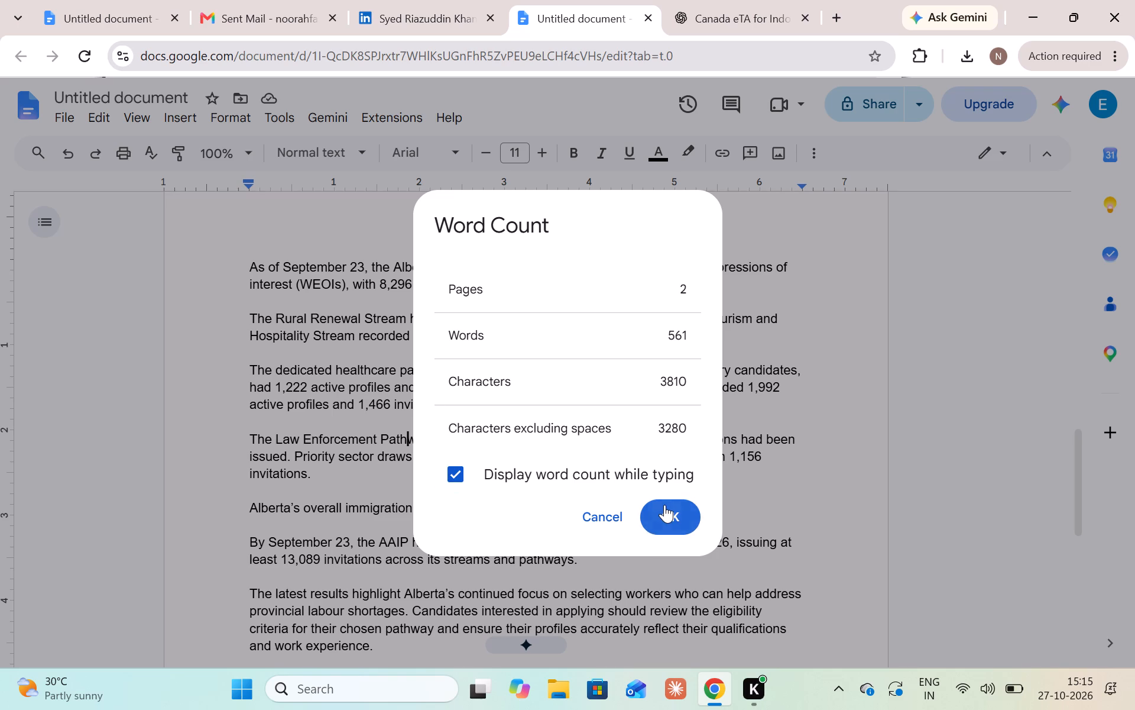